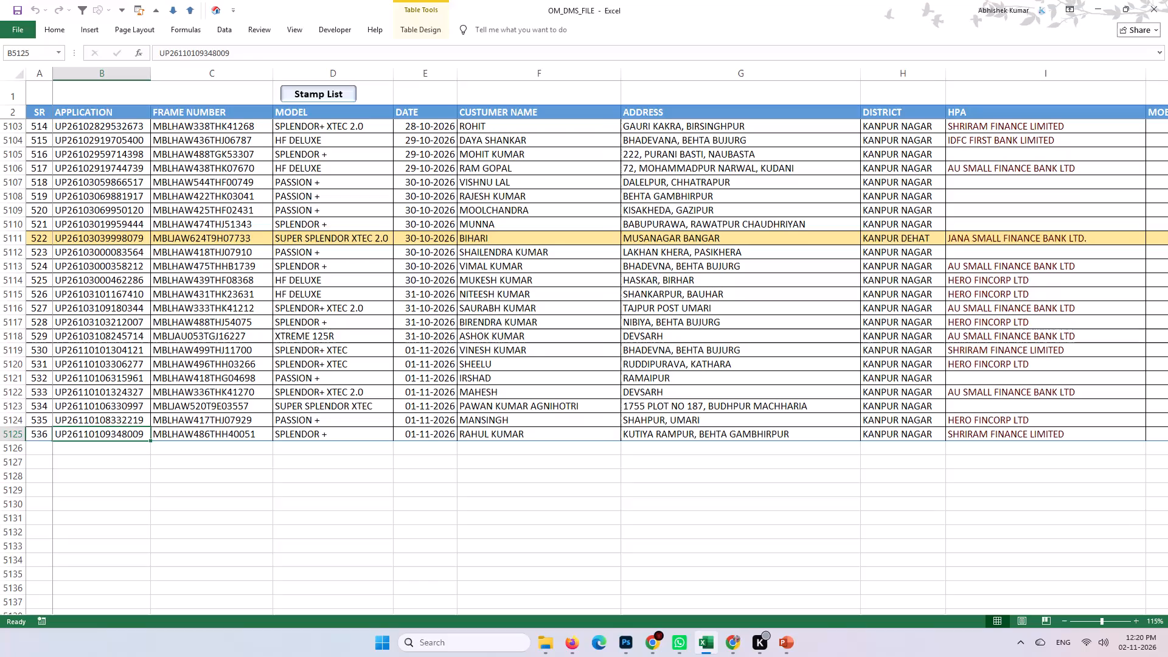
# Turn on the vehicle registration table's filters and filter the HPA column to JANA SMALL FINANCE BANK LTD. only.
pyautogui.click(1026, 232)
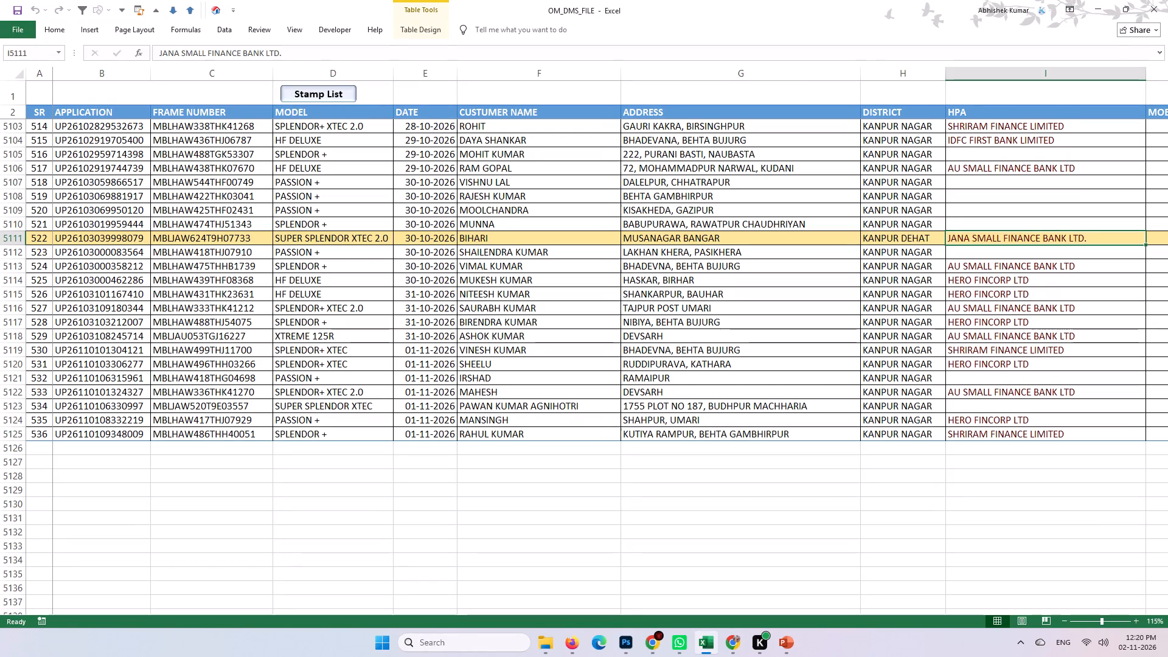
pyautogui.hotkey('ctrl', 'shift', 'l')
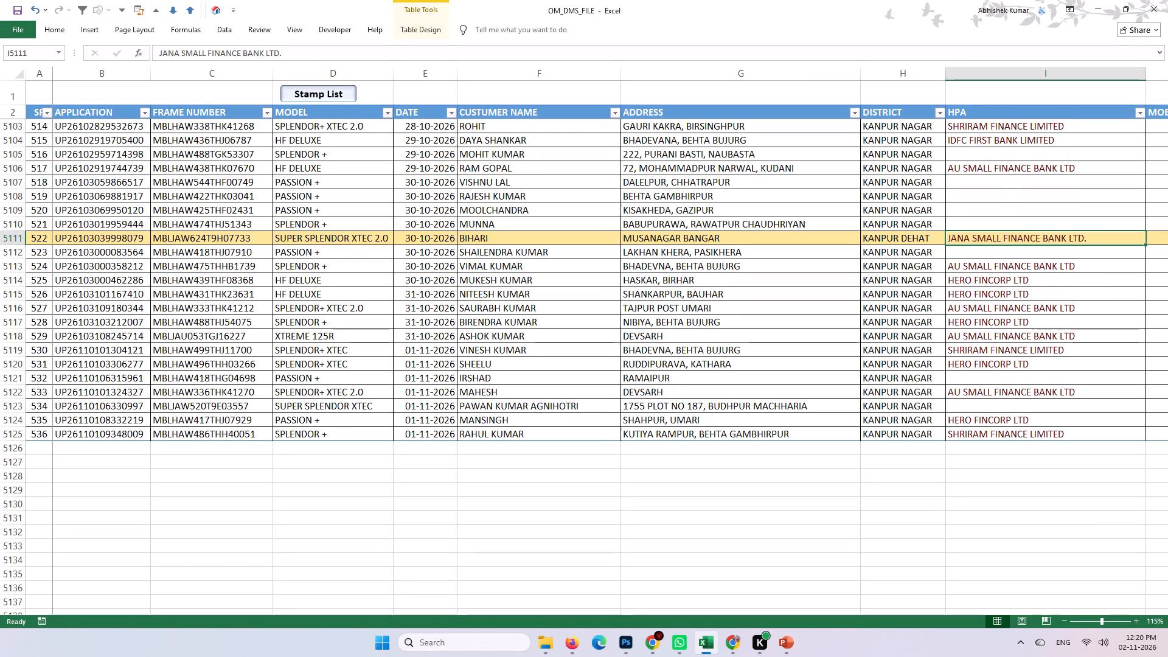
pyautogui.click(1140, 112)
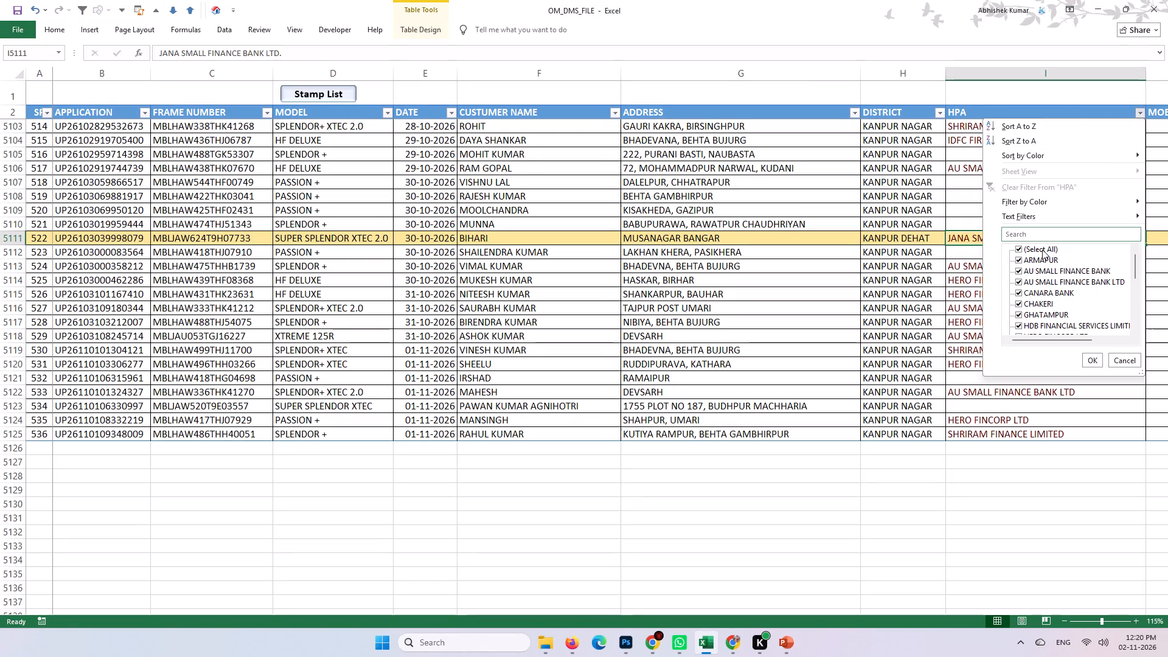
pyautogui.click(1042, 249)
pyautogui.scroll(-7, 1091, 339)
pyautogui.scroll(-4, 1073, 294)
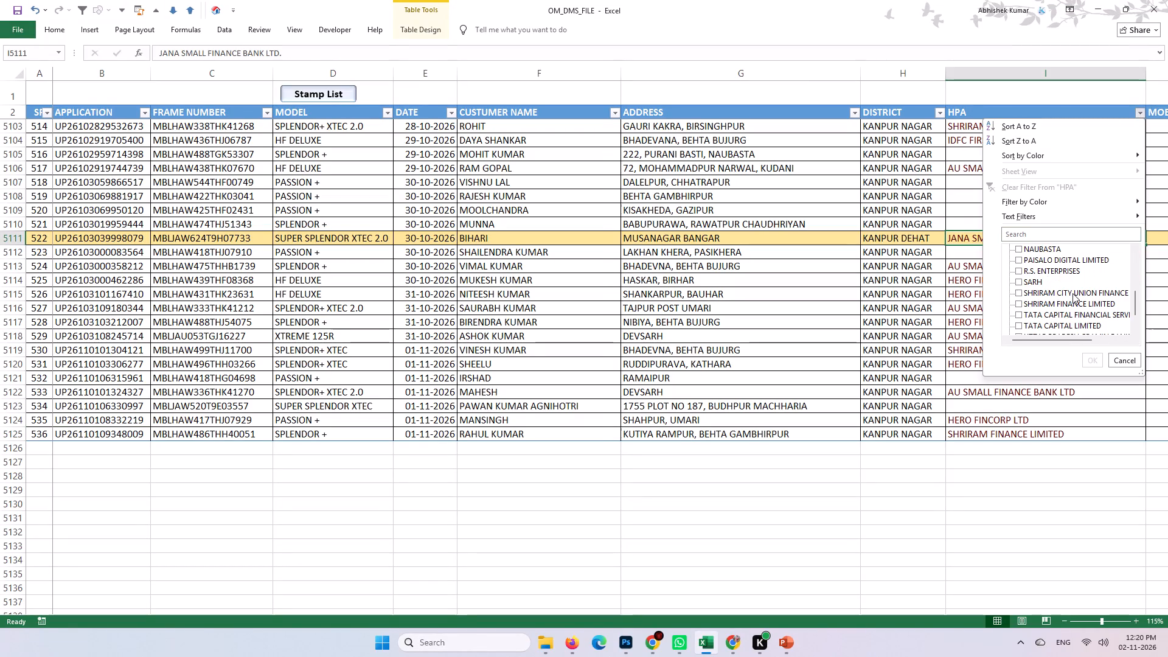
pyautogui.scroll(1, 1072, 293)
pyautogui.click(1061, 259)
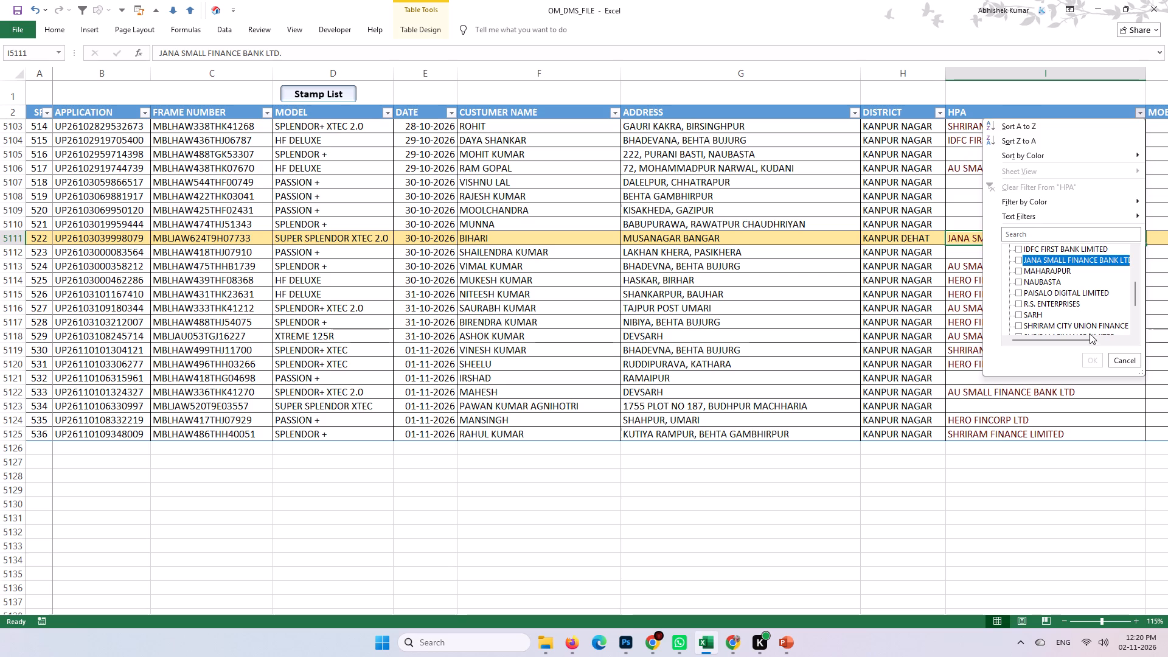
pyautogui.click(1093, 353)
pyautogui.scroll(9, 947, 313)
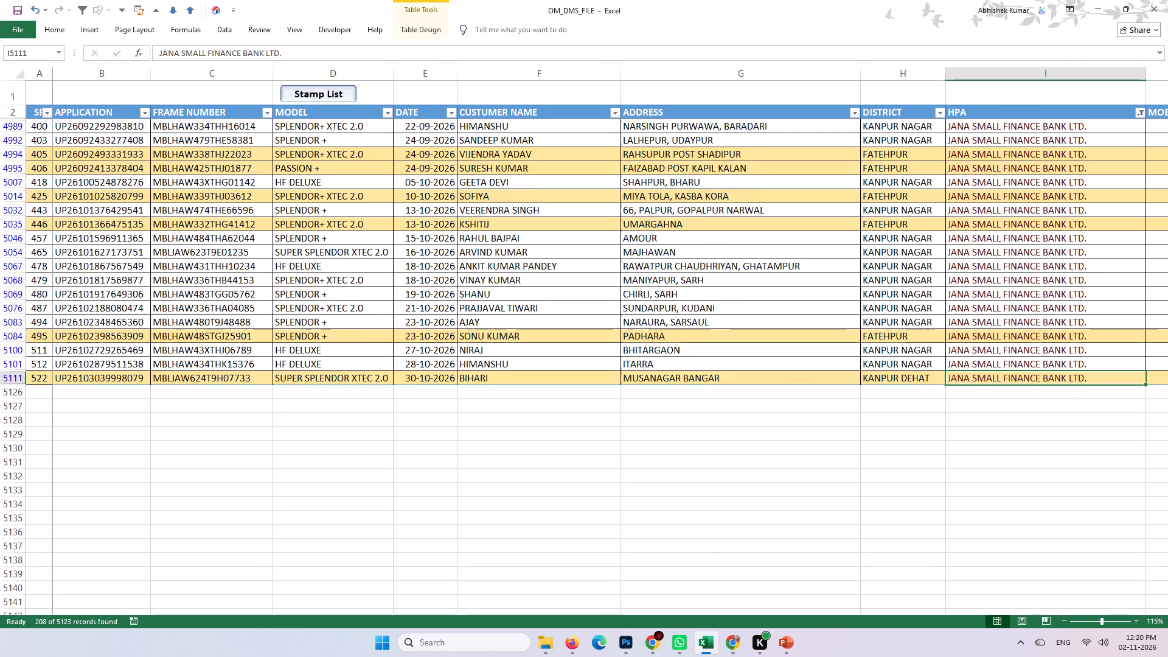
pyautogui.scroll(2, 858, 286)
pyautogui.click(498, 307)
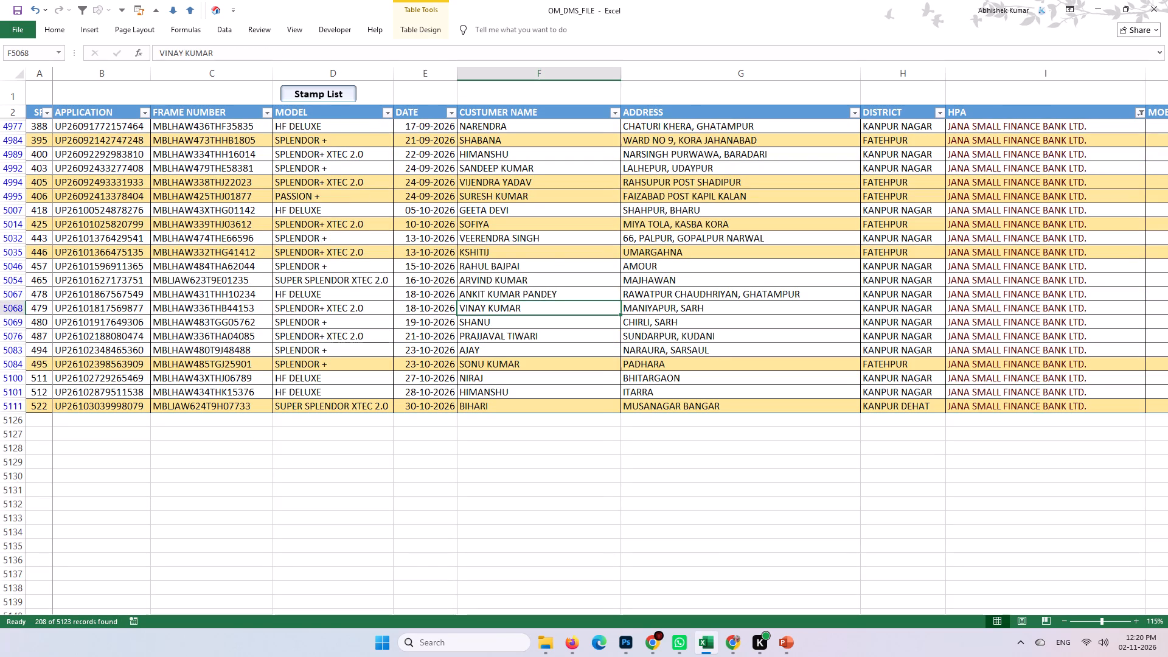
pyautogui.click(219, 1)
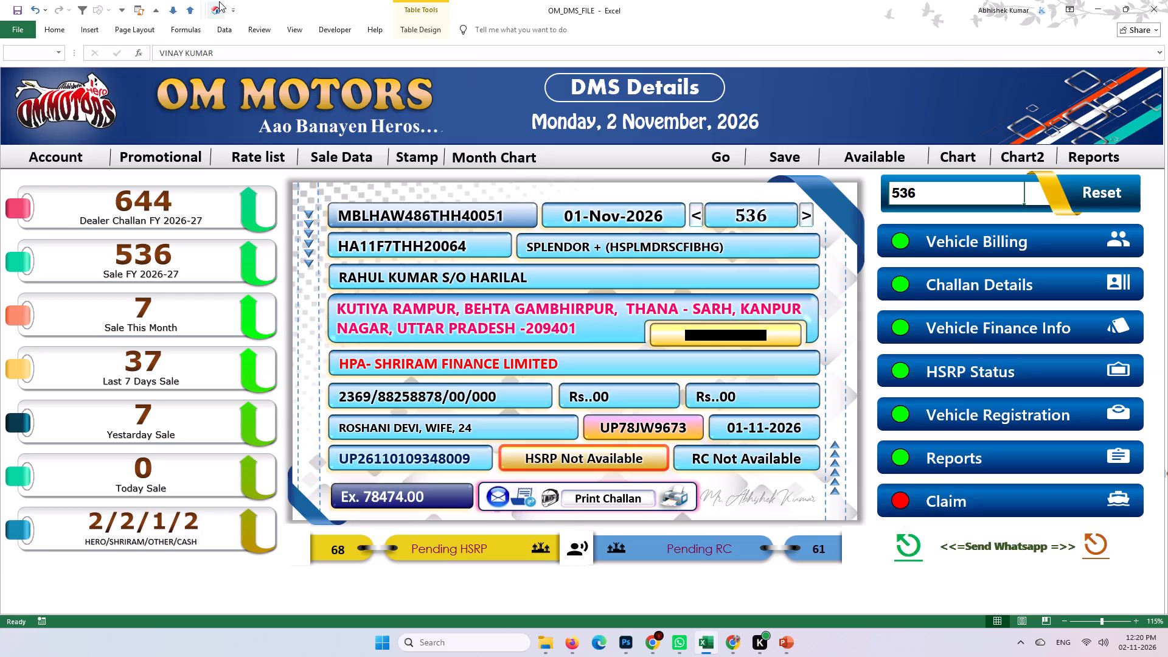
pyautogui.press('4')
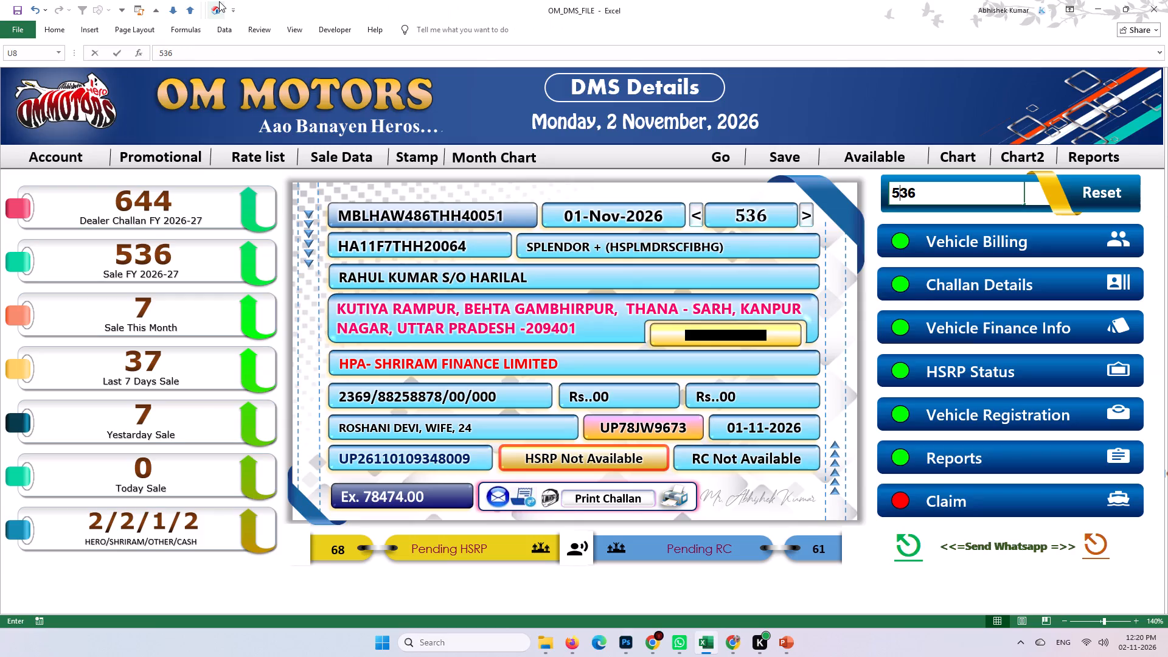
pyautogui.write('79')
pyautogui.press('Return')
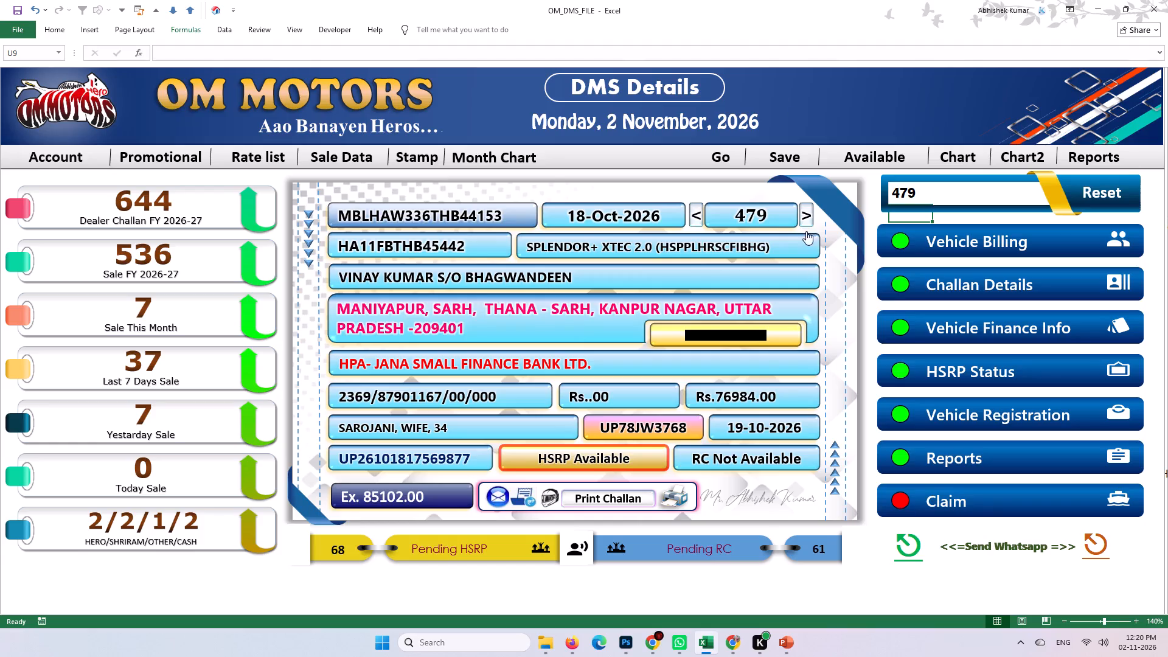
pyautogui.click(675, 495)
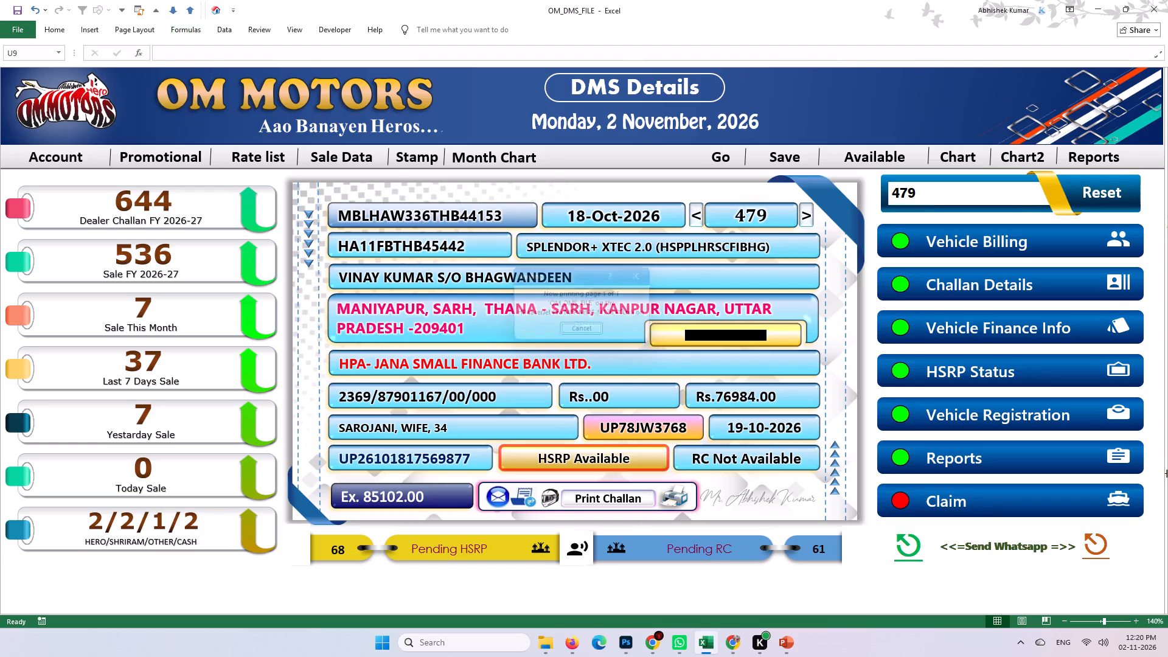
pyautogui.click(551, 650)
pyautogui.click(109, 280)
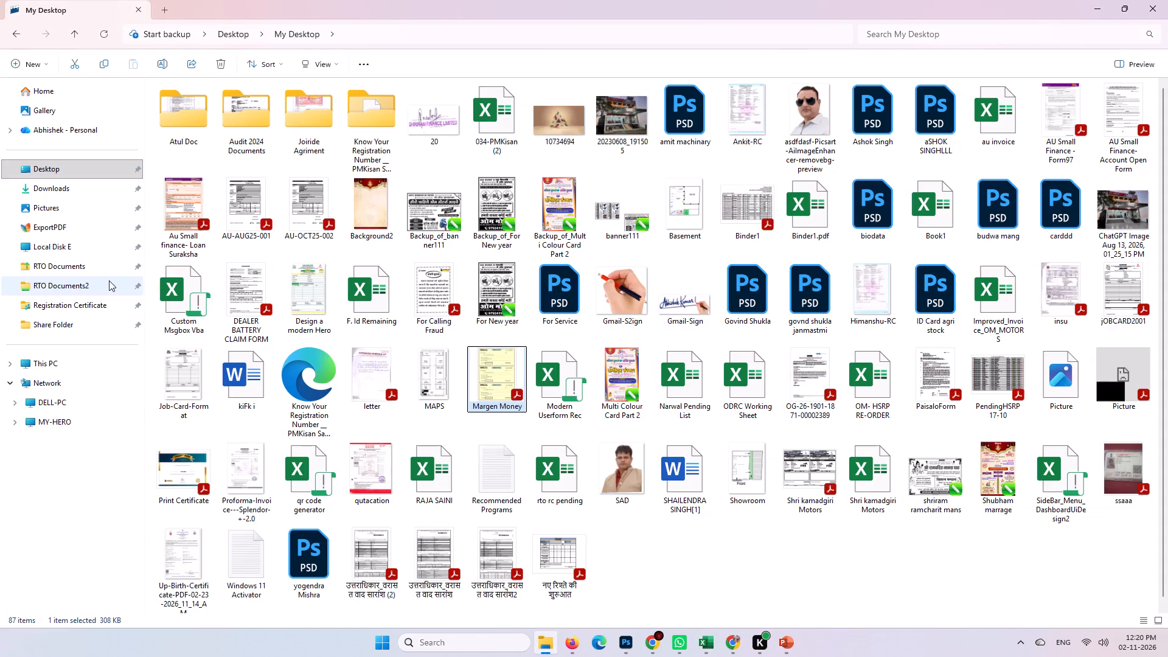
pyautogui.click(257, 193)
pyautogui.write('vv')
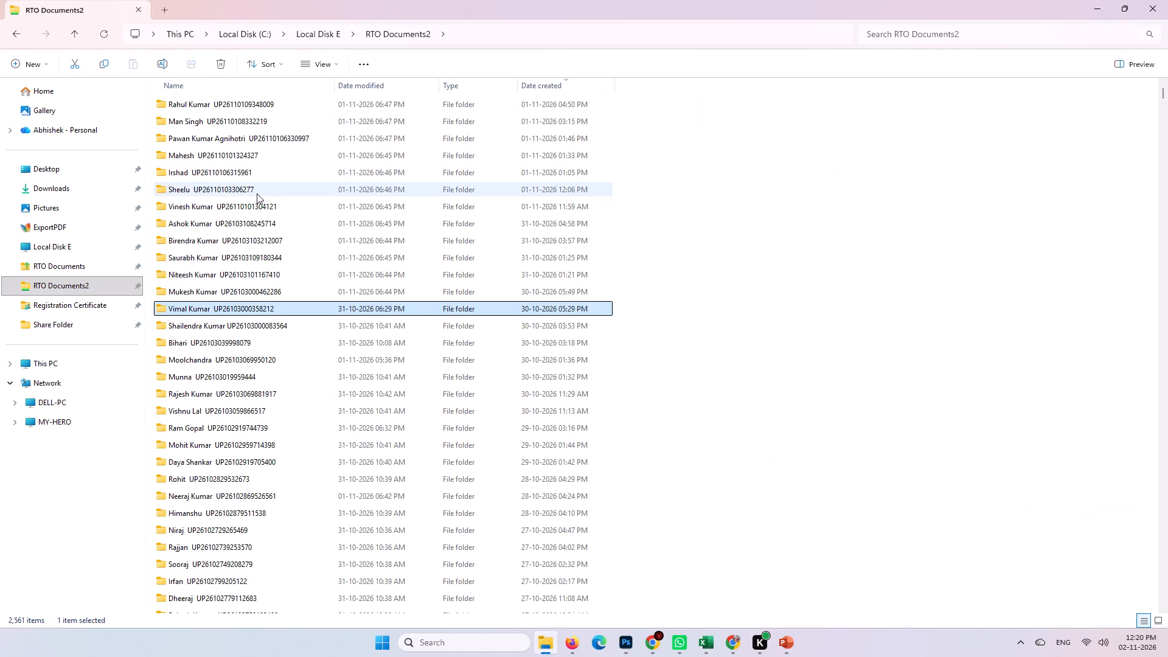
pyautogui.press('v')
pyautogui.press('v')
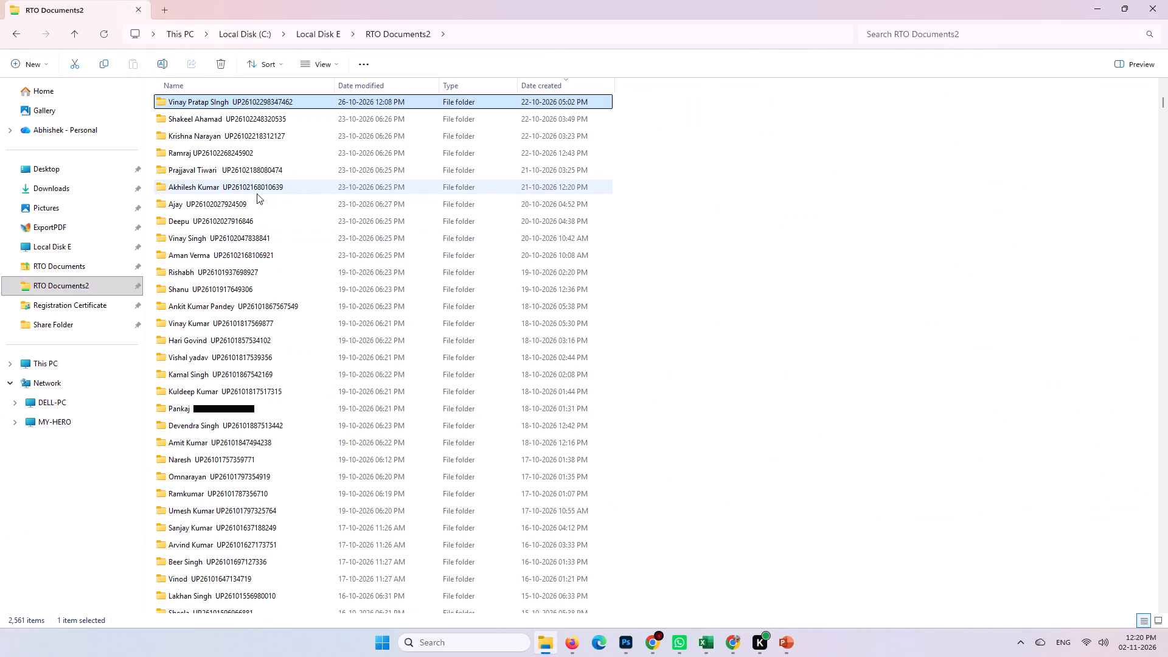
pyautogui.press('v')
pyautogui.press('v')
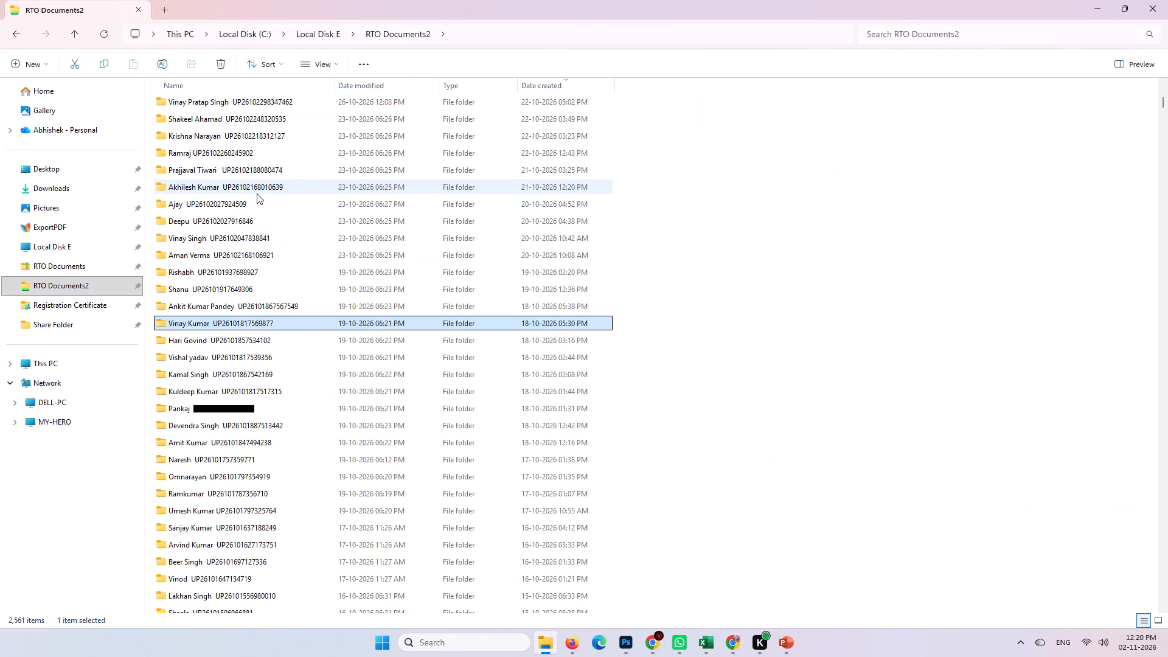
pyautogui.press('Return')
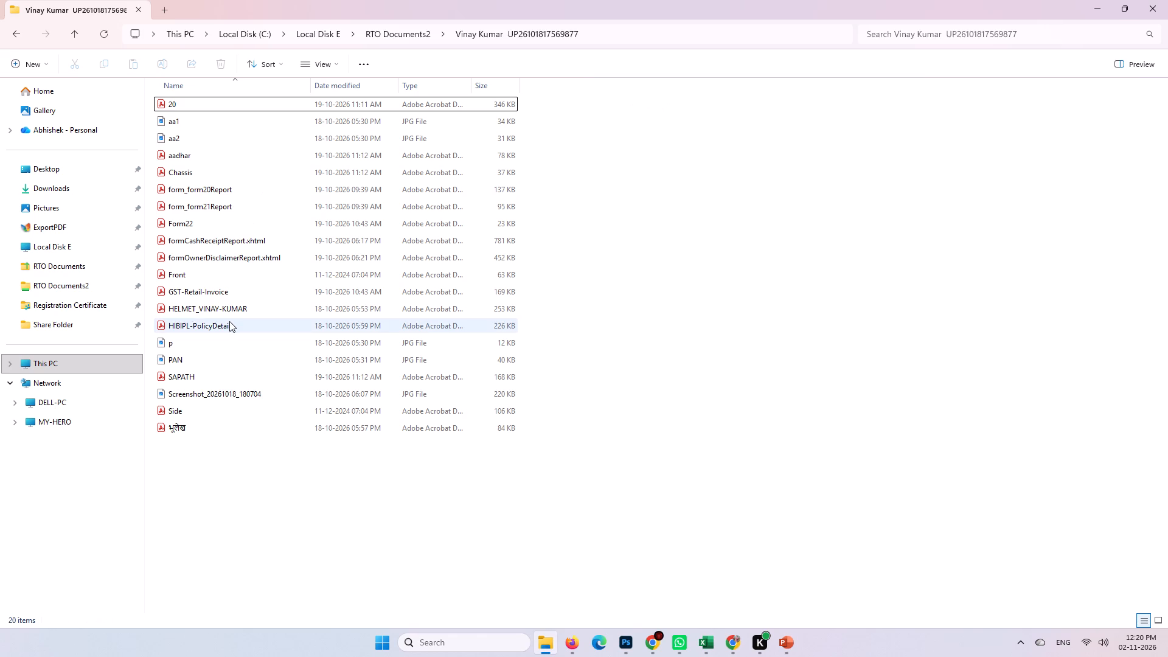
pyautogui.doubleClick(229, 321)
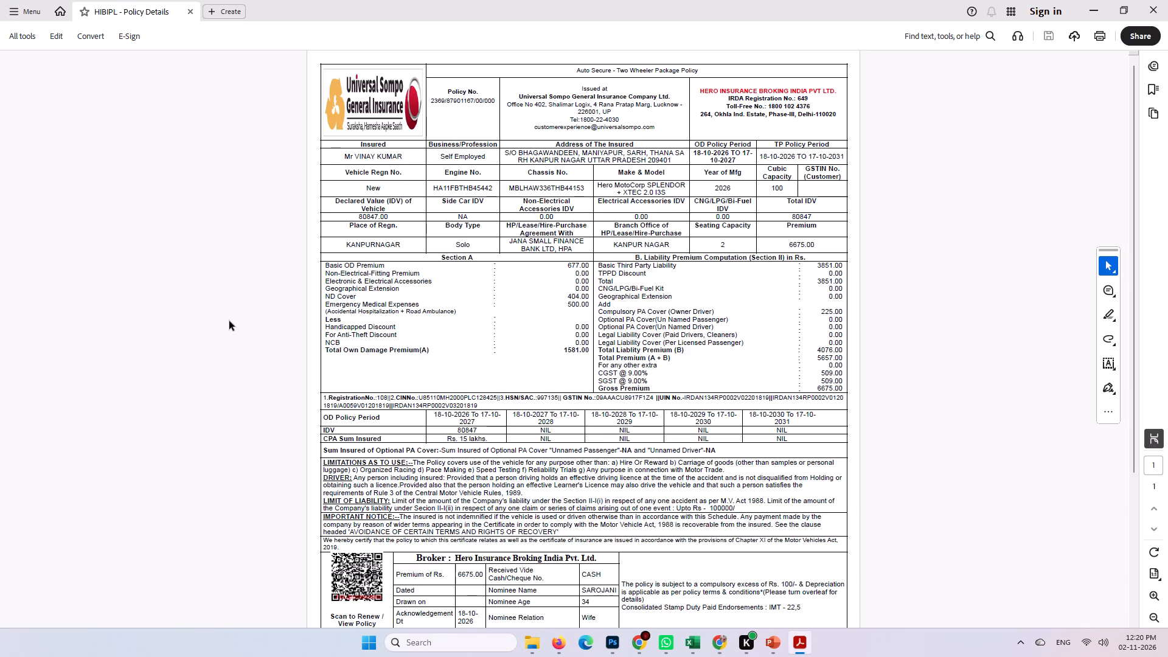
pyautogui.hotkey('ctrl', 'p')
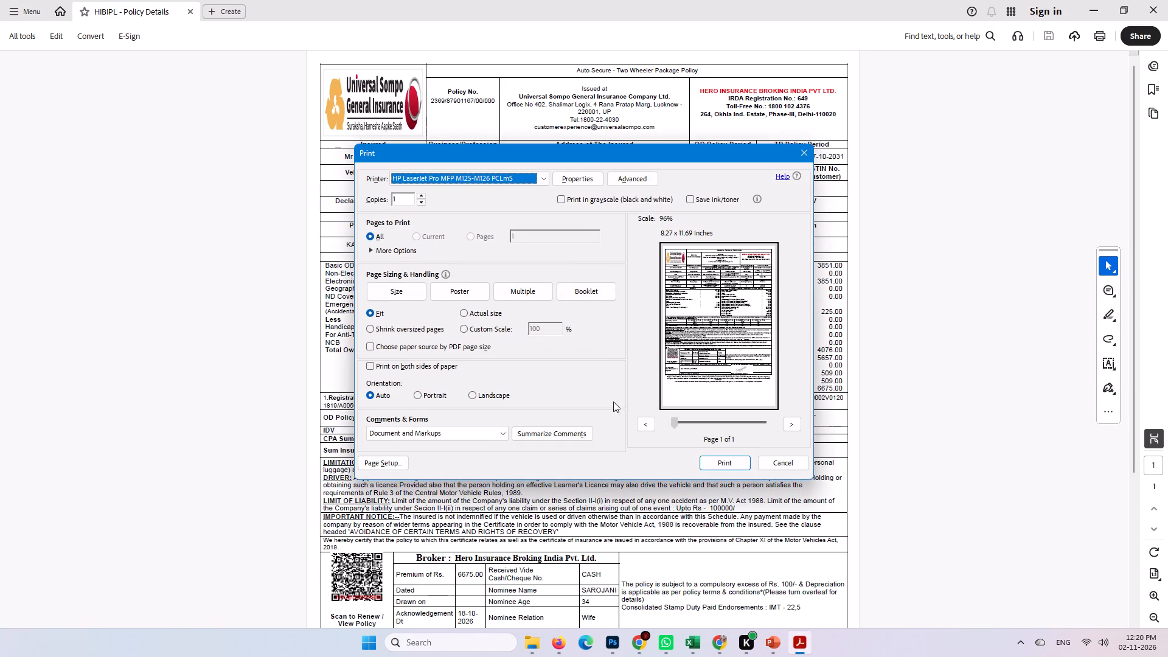
pyautogui.click(723, 460)
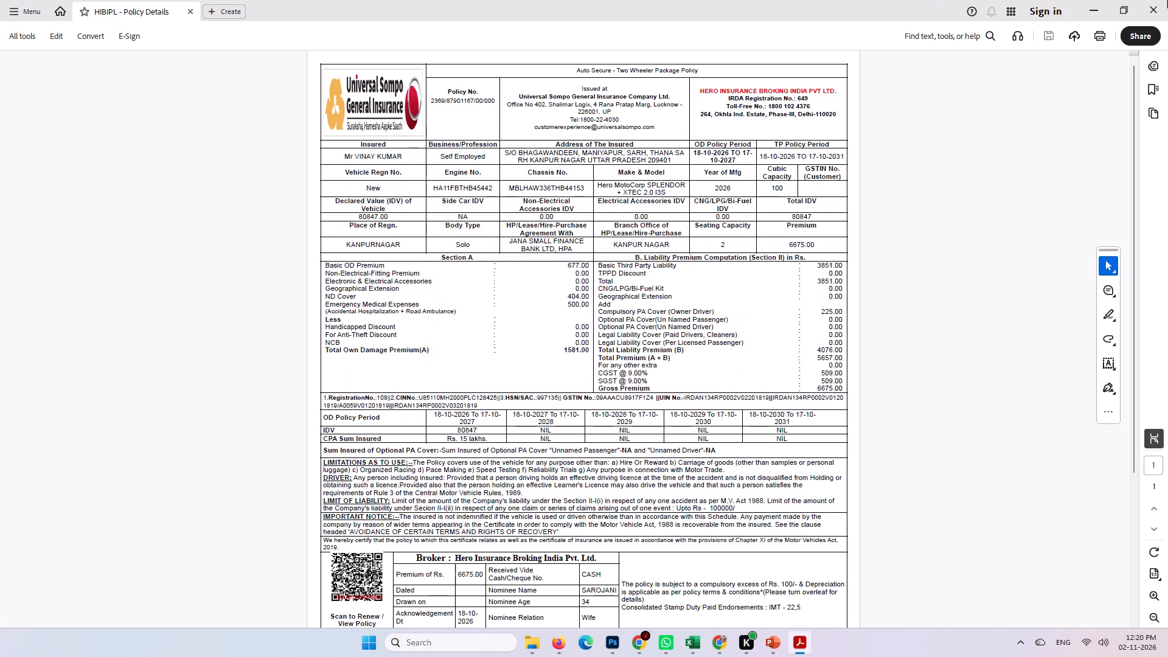
pyautogui.click(1167, 0)
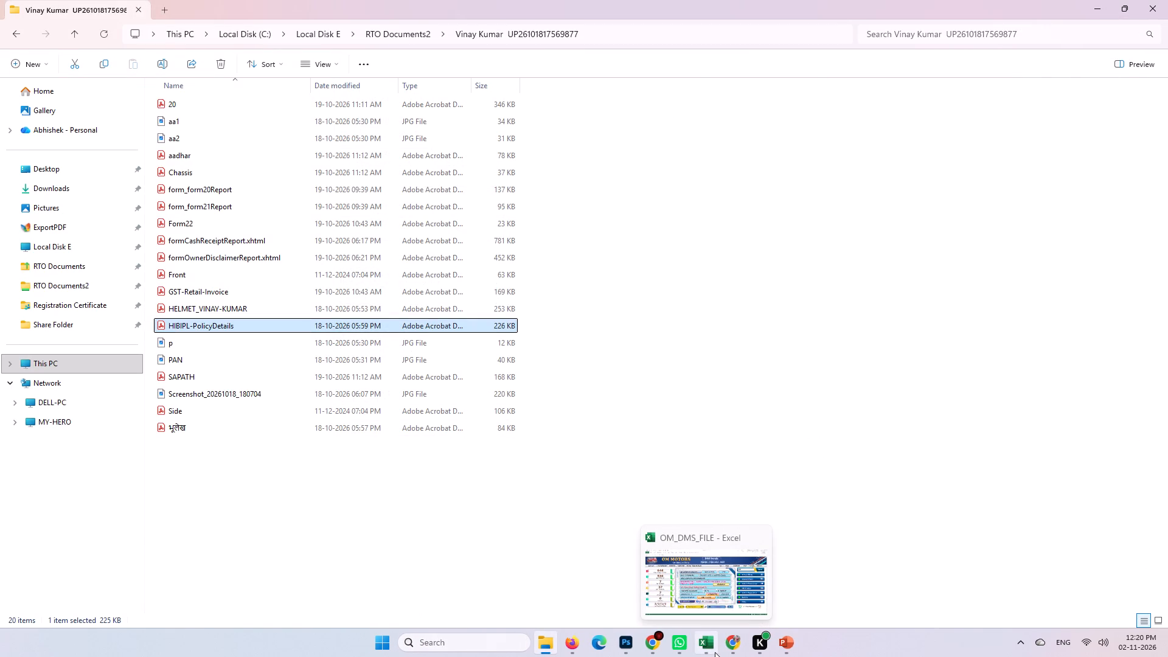
pyautogui.click(704, 647)
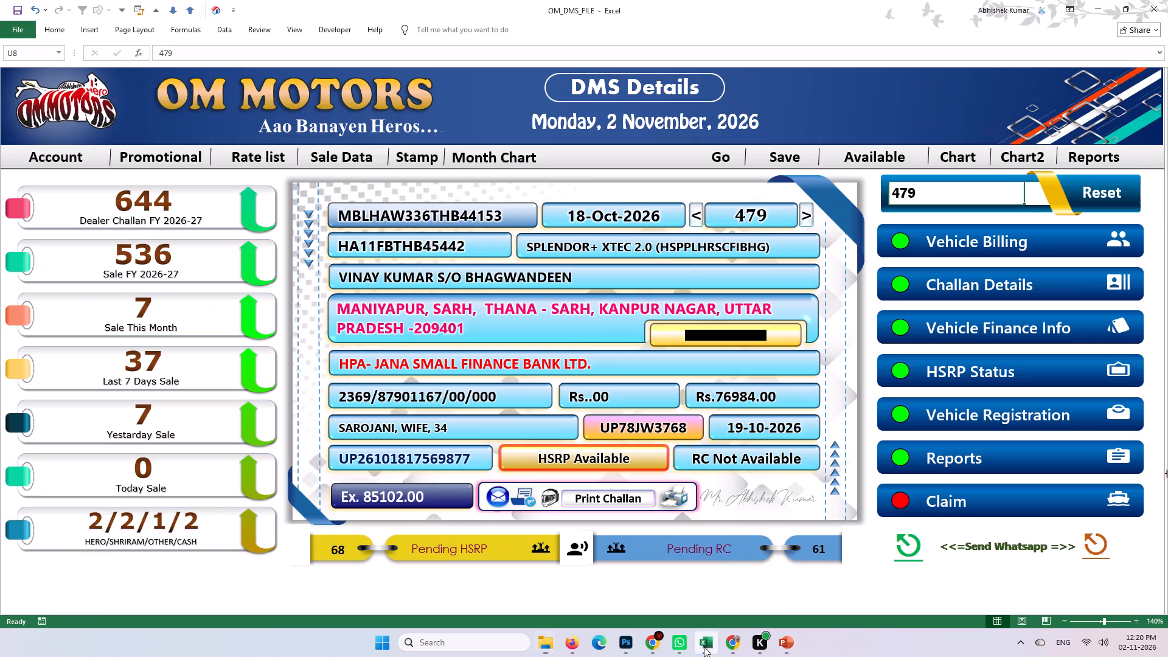
pyautogui.click(1012, 418)
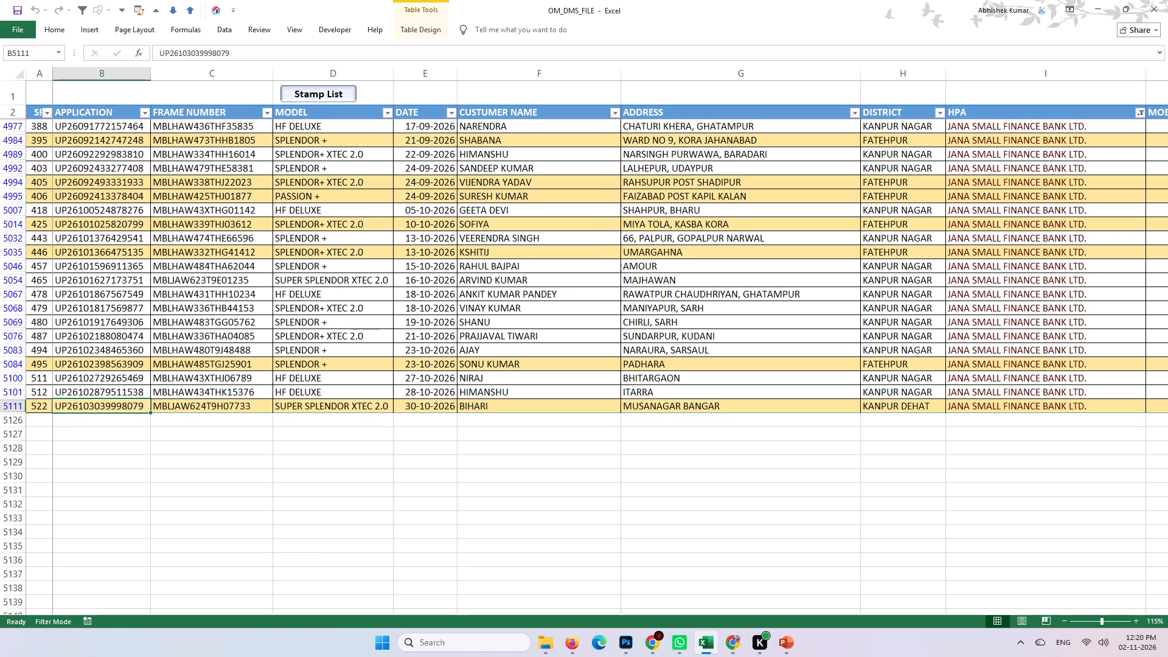
pyautogui.click(546, 319)
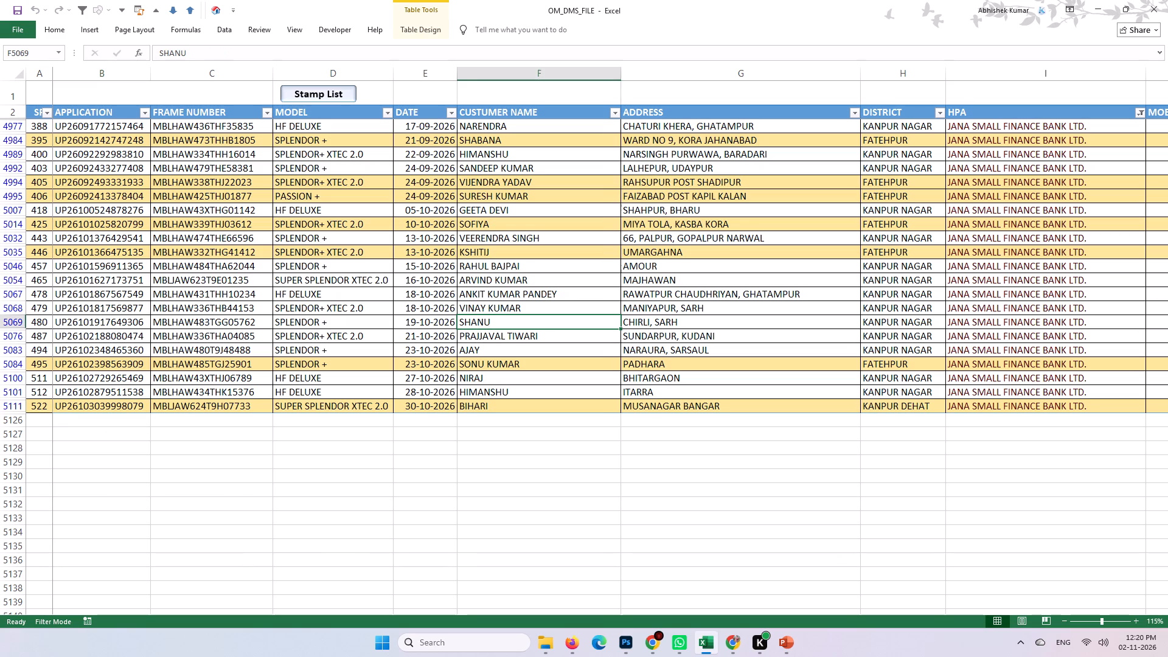
pyautogui.click(214, 6)
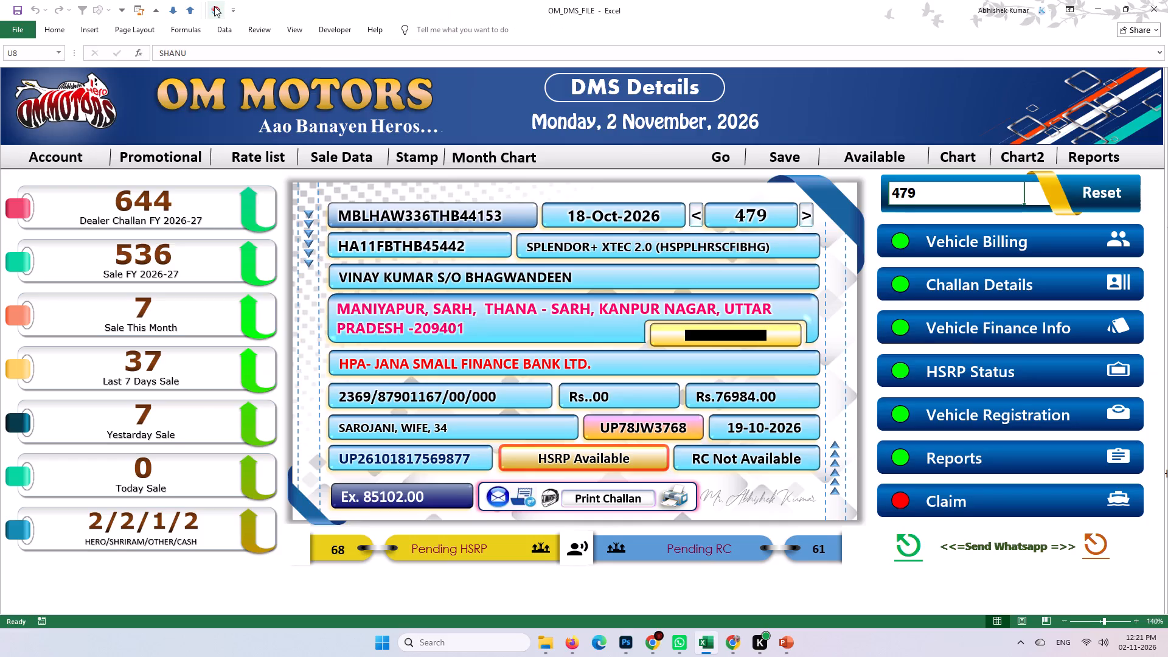
pyautogui.write('480')
pyautogui.press('Return')
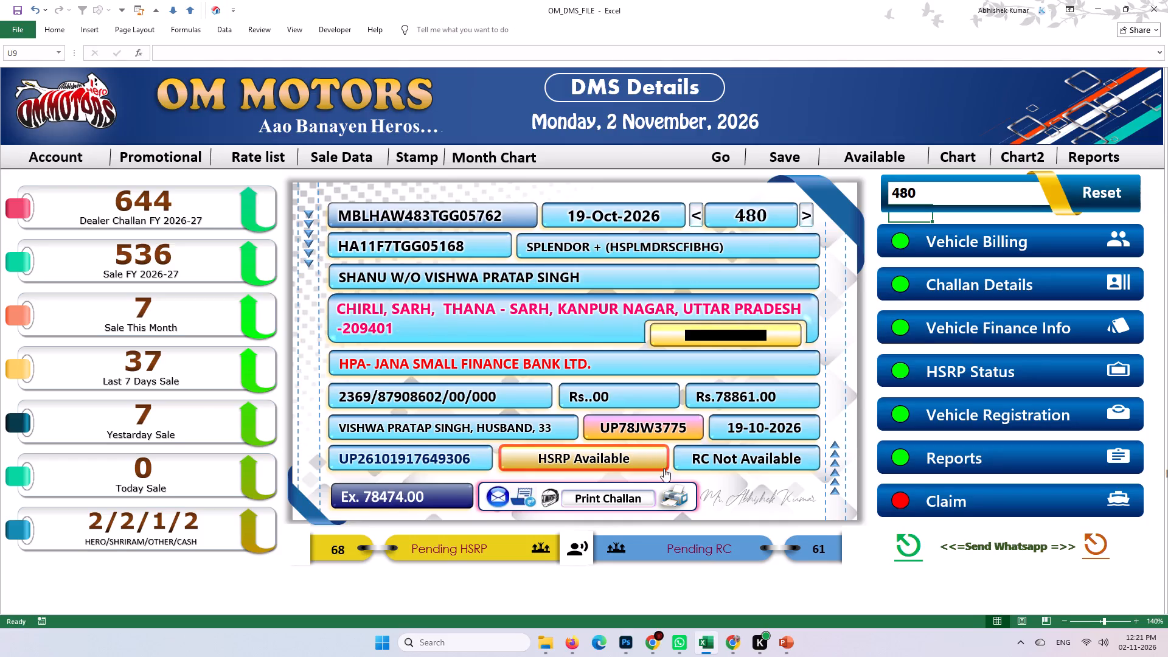
pyautogui.click(678, 495)
pyautogui.click(540, 647)
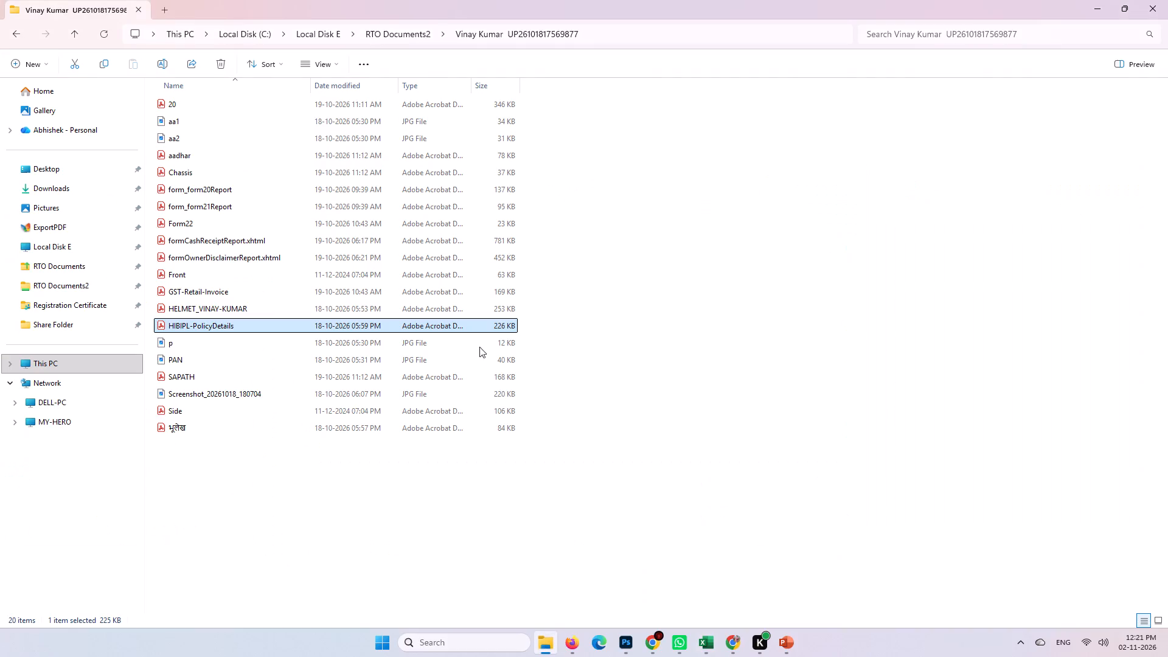
pyautogui.click(383, 27)
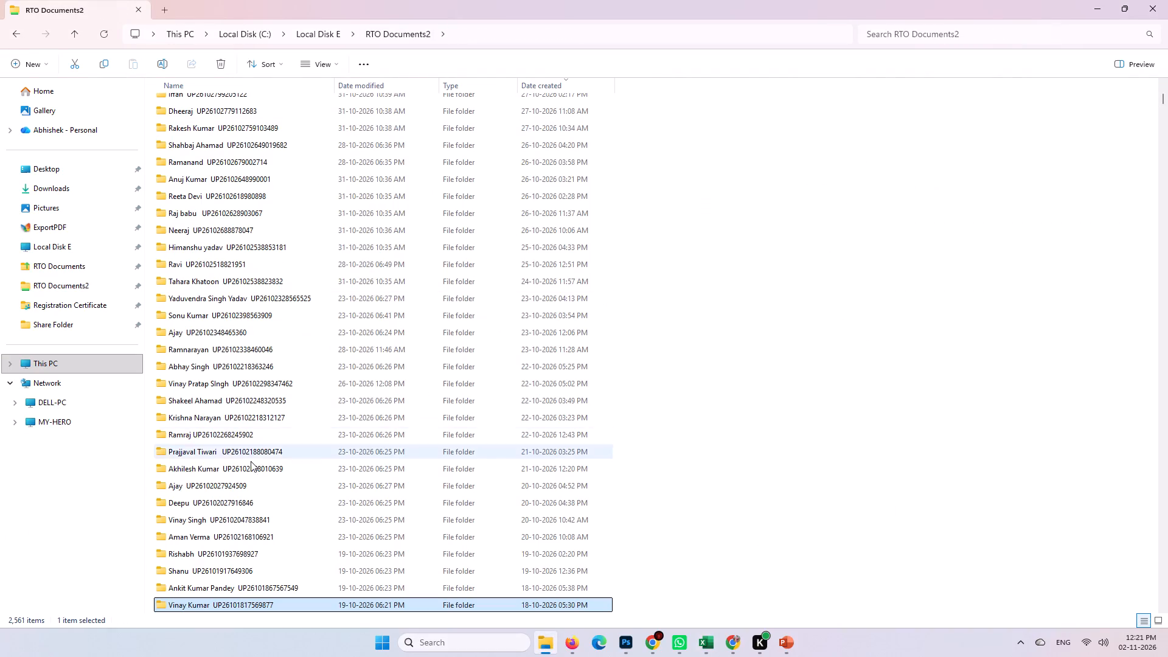
pyautogui.scroll(13, 250, 478)
pyautogui.click(299, 128)
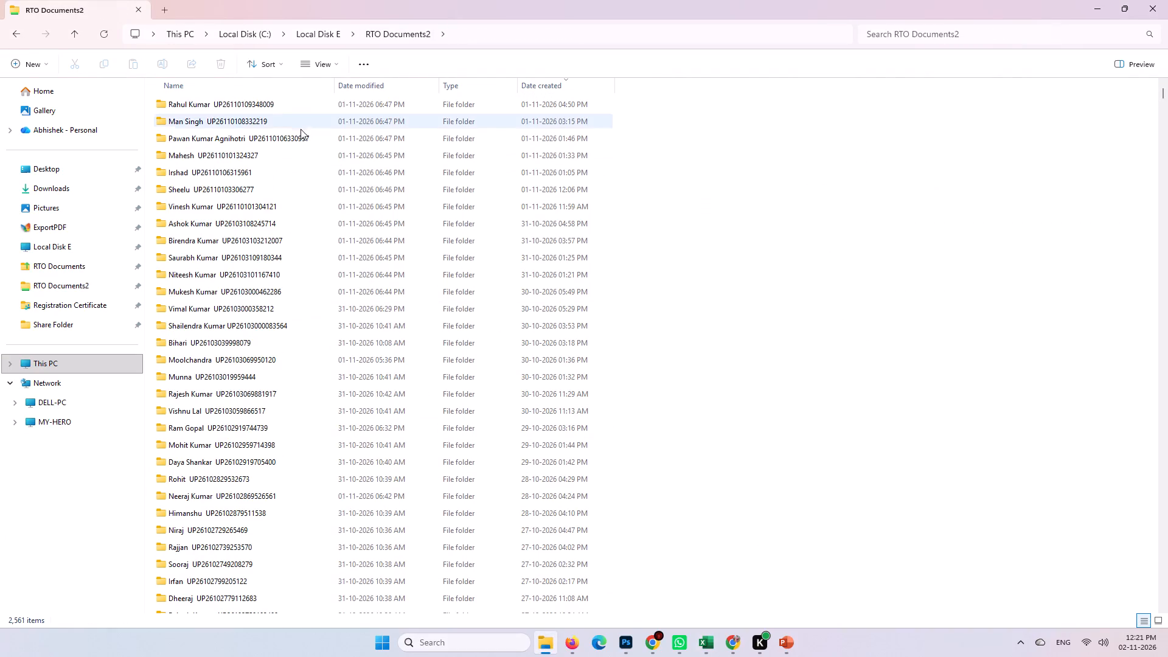
pyautogui.click(302, 133)
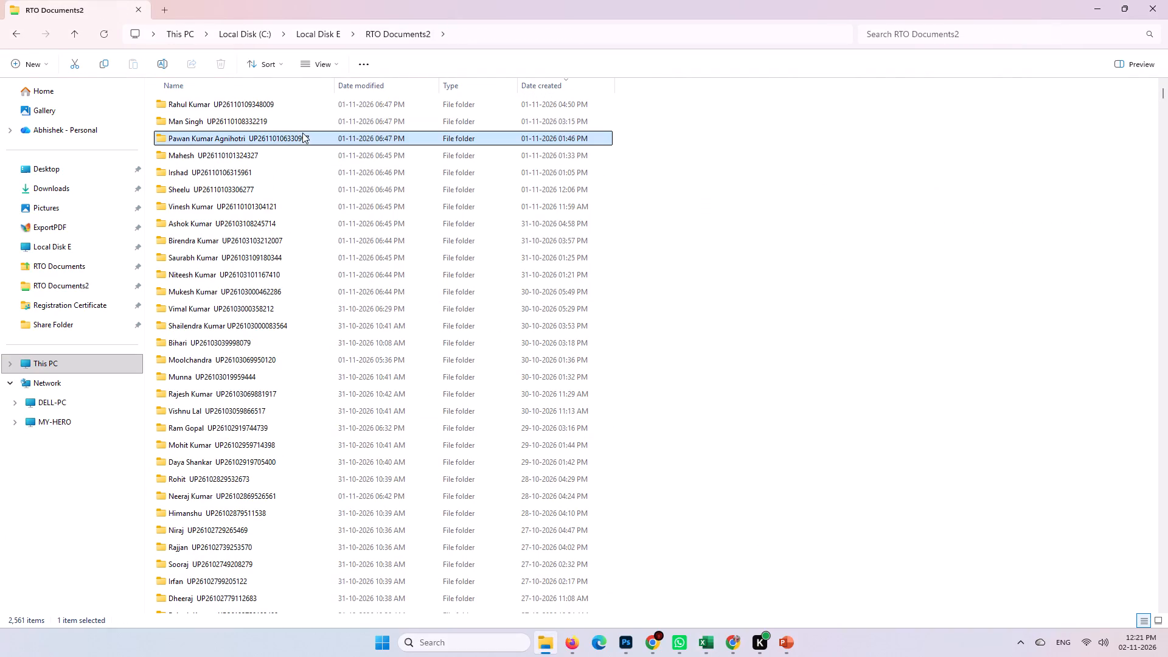
pyautogui.write('shanu')
pyautogui.press('Return')
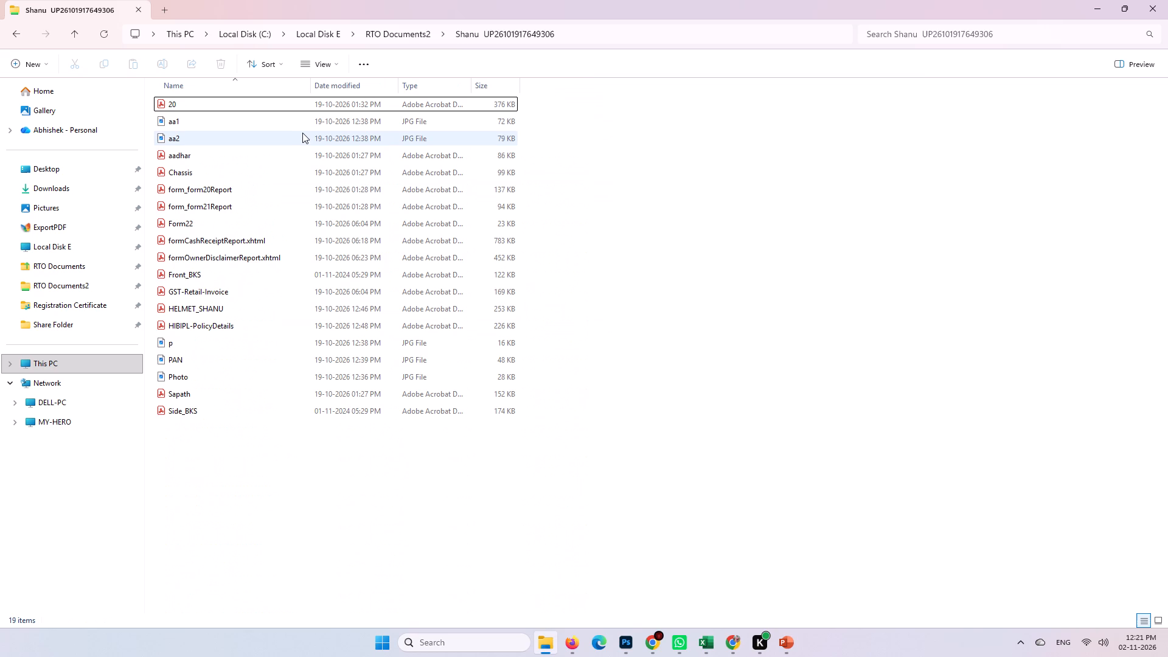
pyautogui.doubleClick(238, 323)
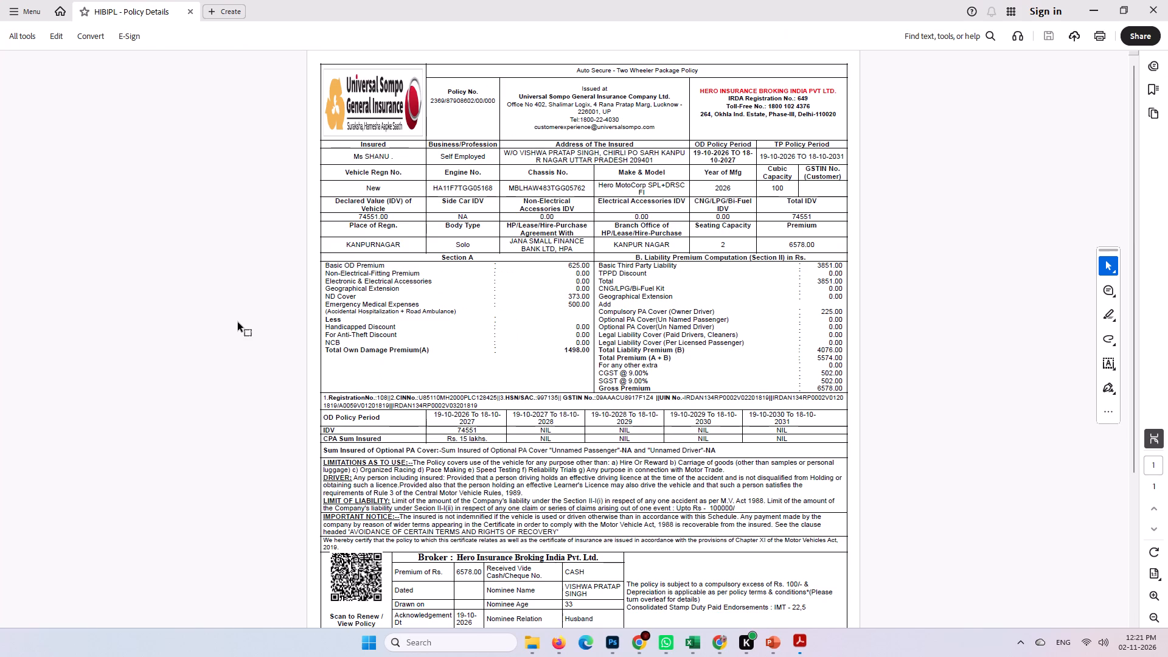
pyautogui.hotkey('ctrl', 'p')
pyautogui.click(714, 457)
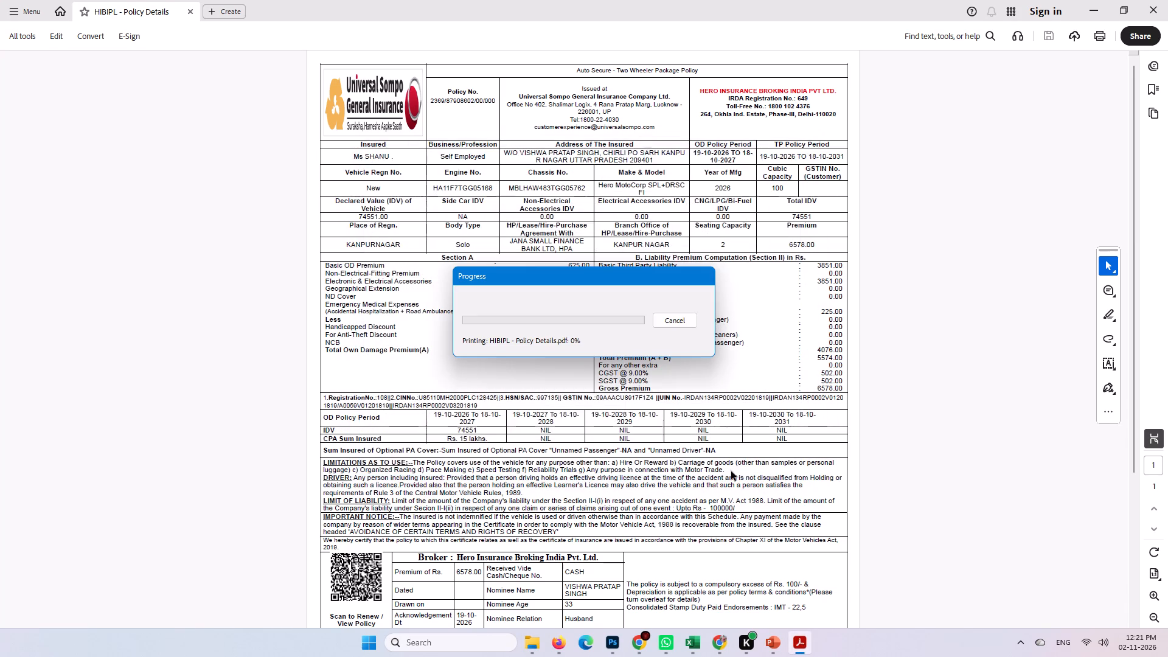
# Back in Excel, pick the filtered list's customer from Bhitargaon and load record 511 on the HOME sheet.
pyautogui.click(692, 647)
pyautogui.click(1012, 405)
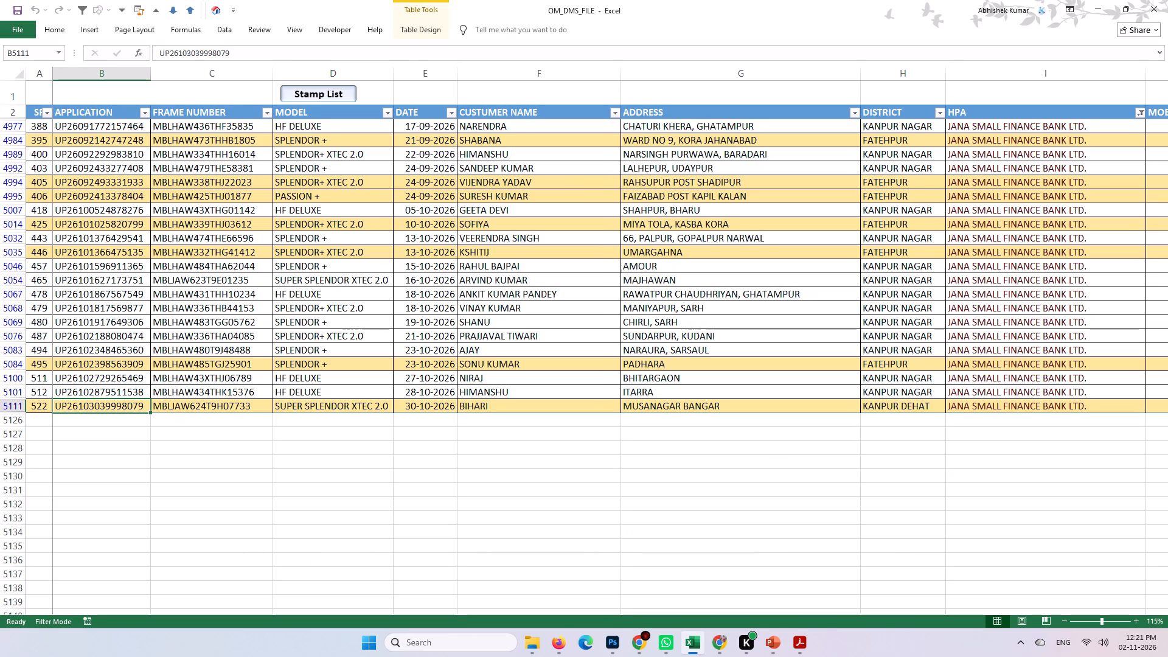
pyautogui.click(520, 377)
pyautogui.click(215, 7)
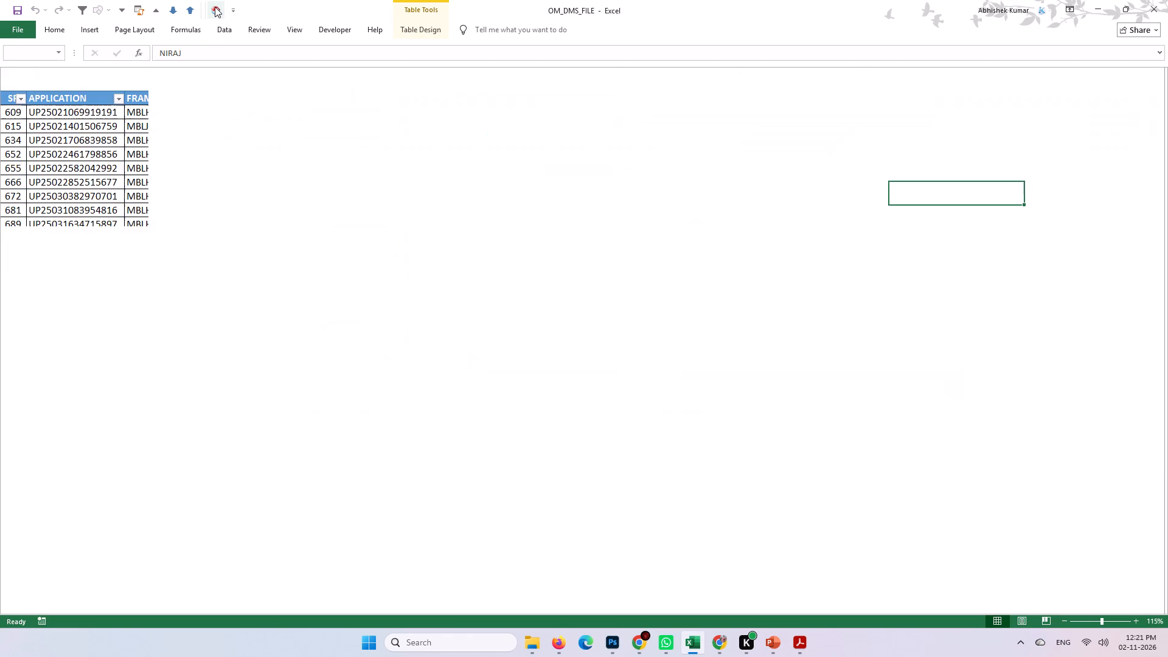
pyautogui.write('511')
pyautogui.press('Return')
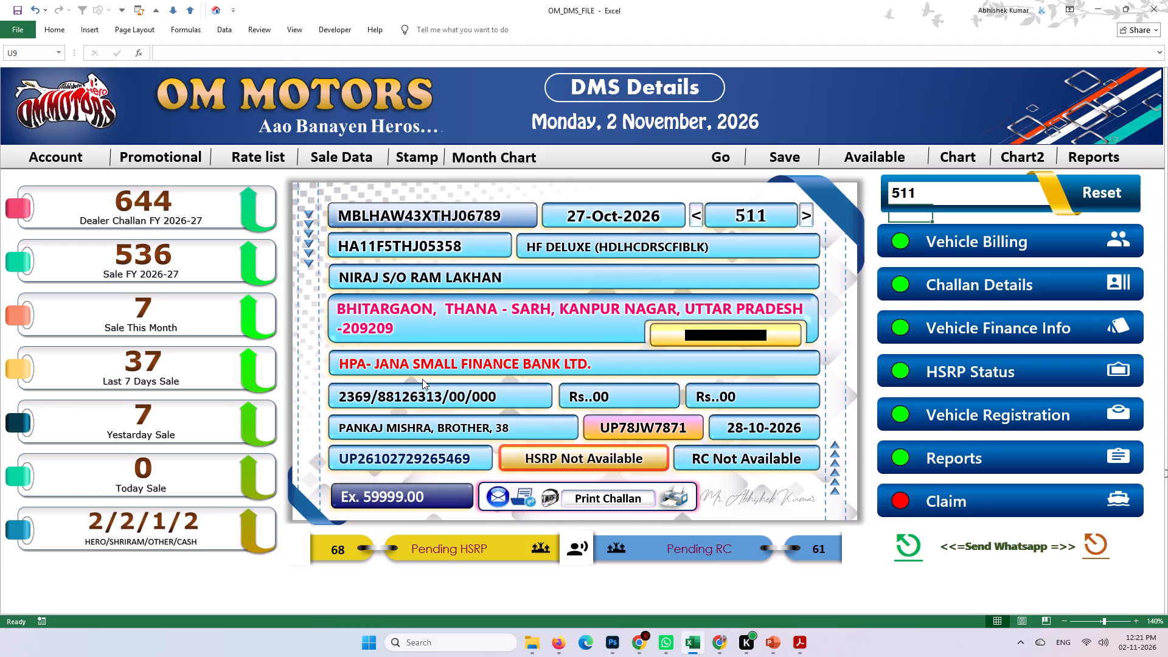
# Display the workbook's sheet tabs and open the Invoices sheet at the late October 2026 entries.
pyautogui.click(189, 12)
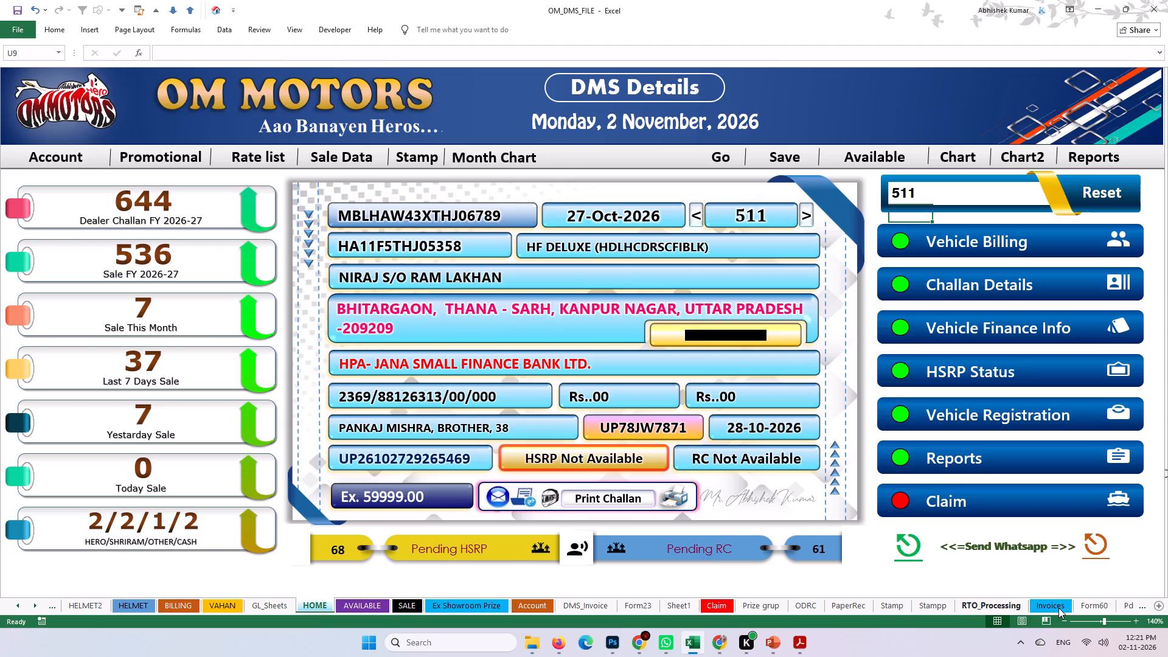
pyautogui.click(1058, 608)
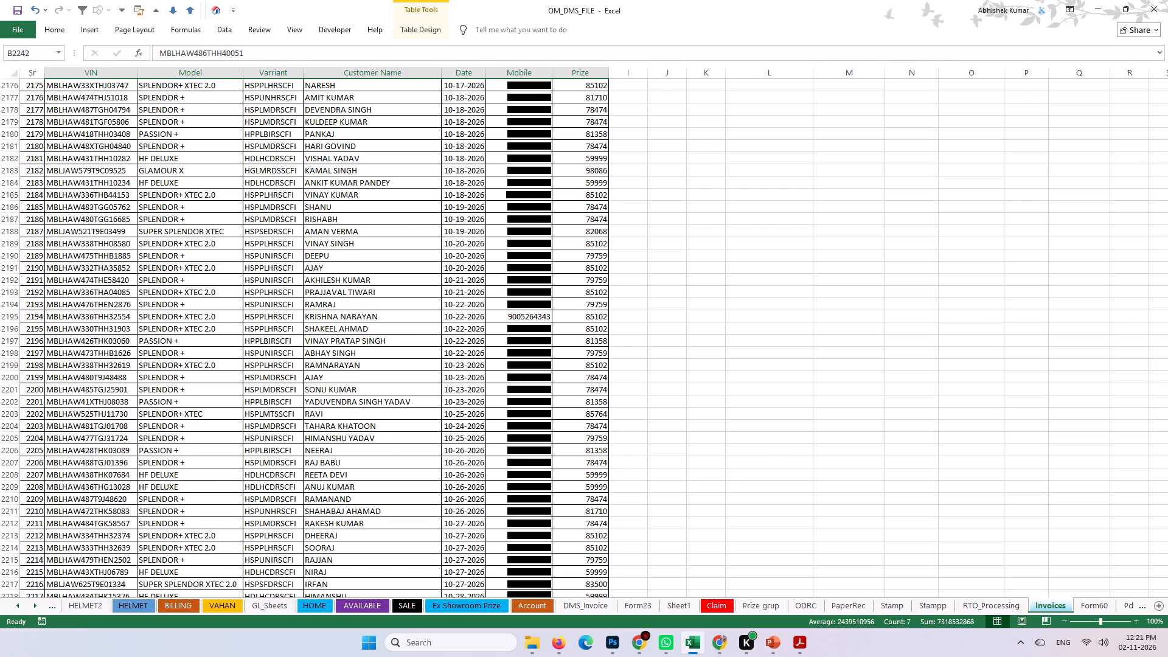
pyautogui.scroll(-8, 664, 391)
pyautogui.scroll(4, 662, 394)
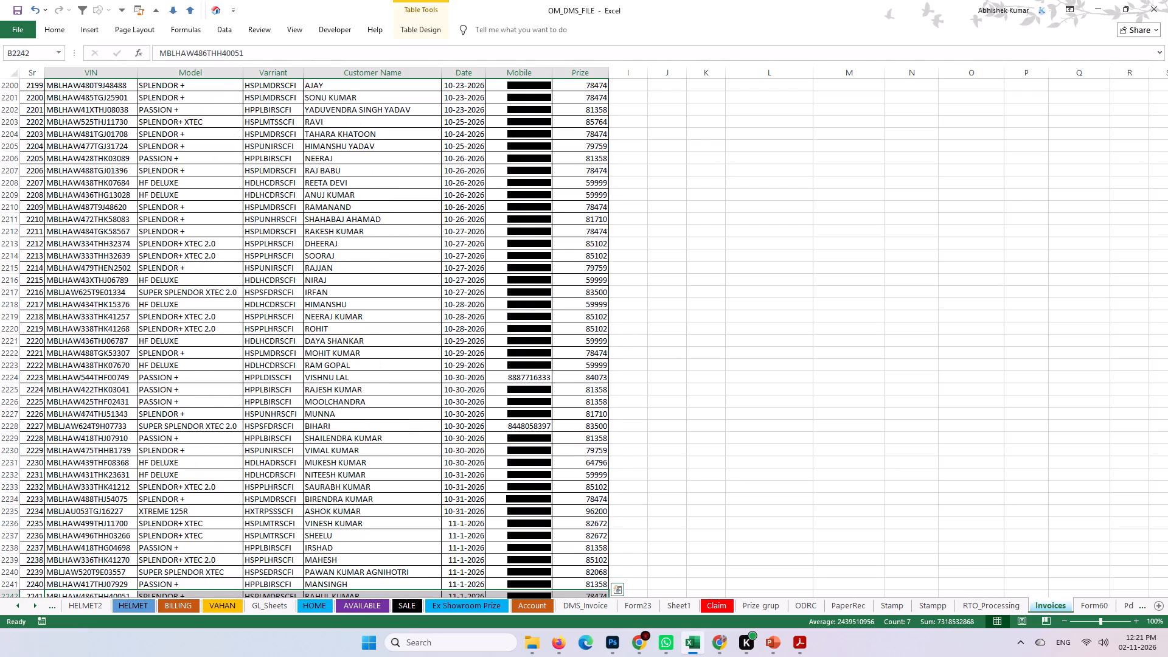
pyautogui.click(662, 394)
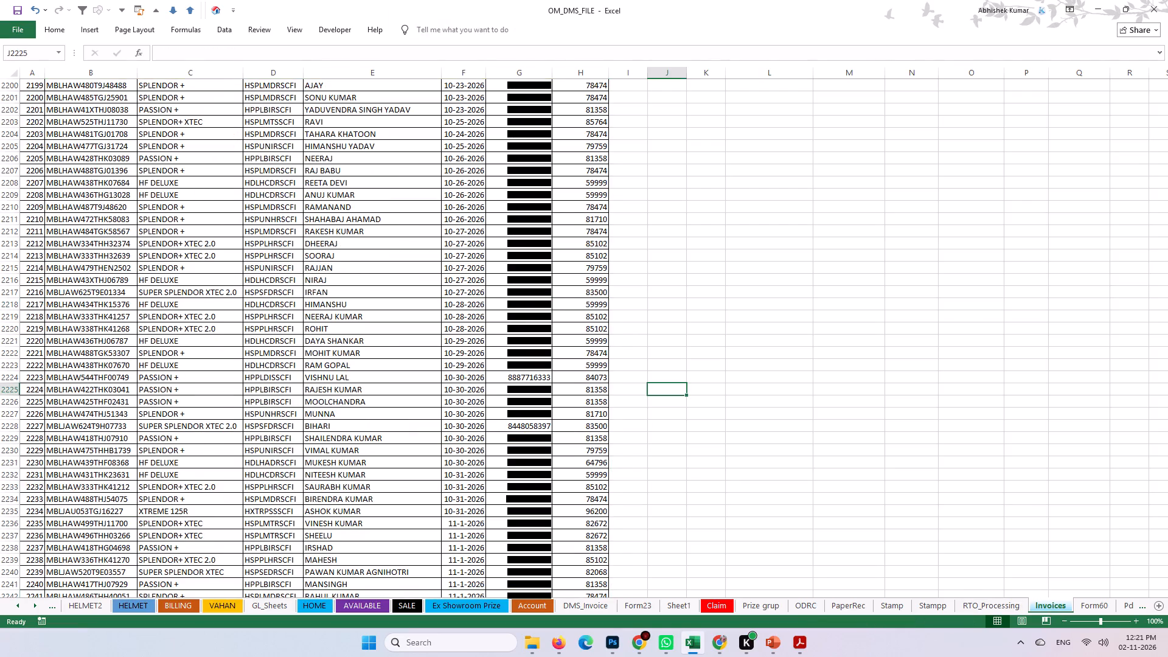
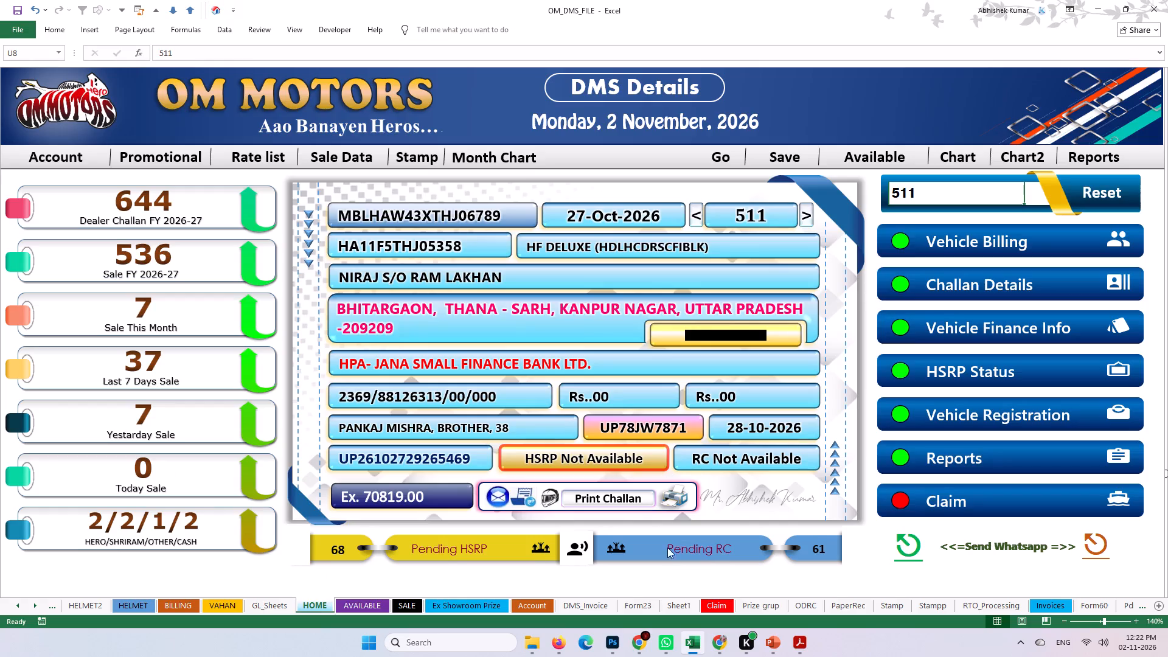
# Print the challan for record 511 from the HOME sheet.
pyautogui.click(673, 492)
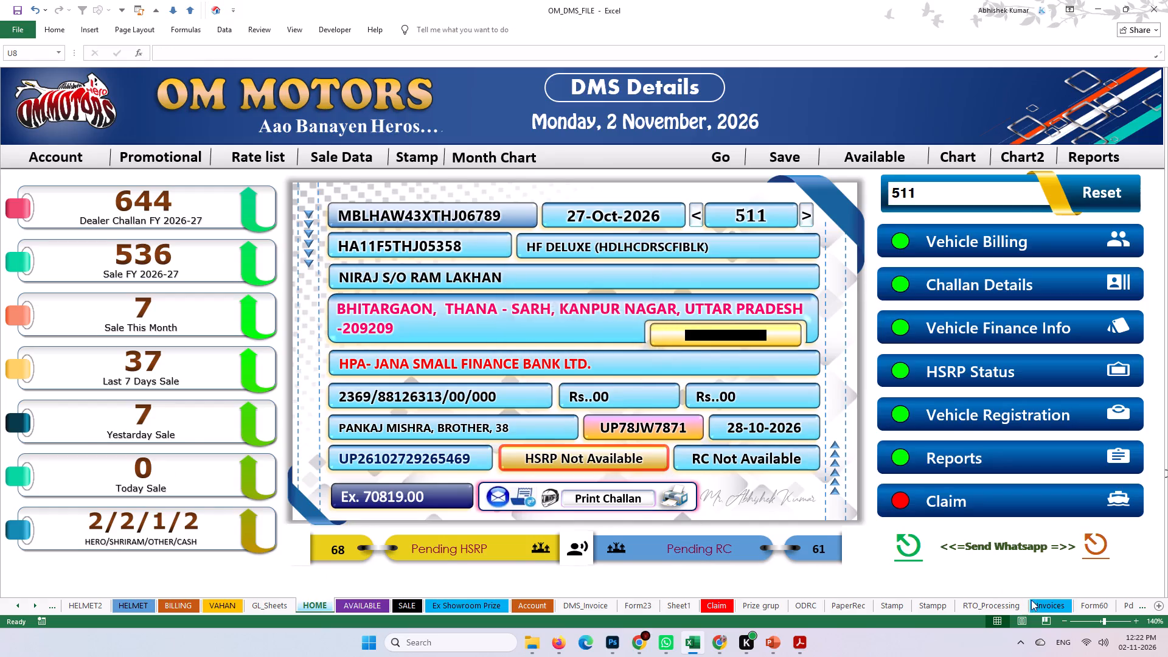
# On the Invoices sheet, set the record 511 customer's price in H2216 to 59999, clear the spare value in J2216 and return to HOME.
pyautogui.click(1038, 602)
pyautogui.click(592, 277)
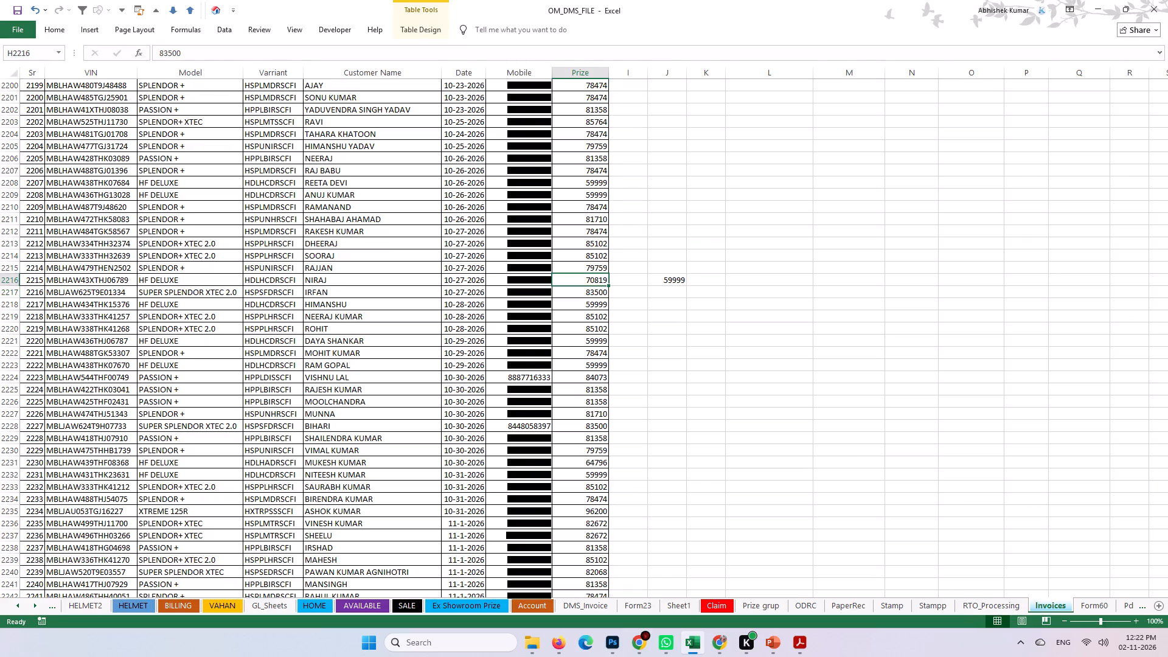
pyautogui.write('5999')
pyautogui.press('9')
pyautogui.press('Right')
pyautogui.press('Right')
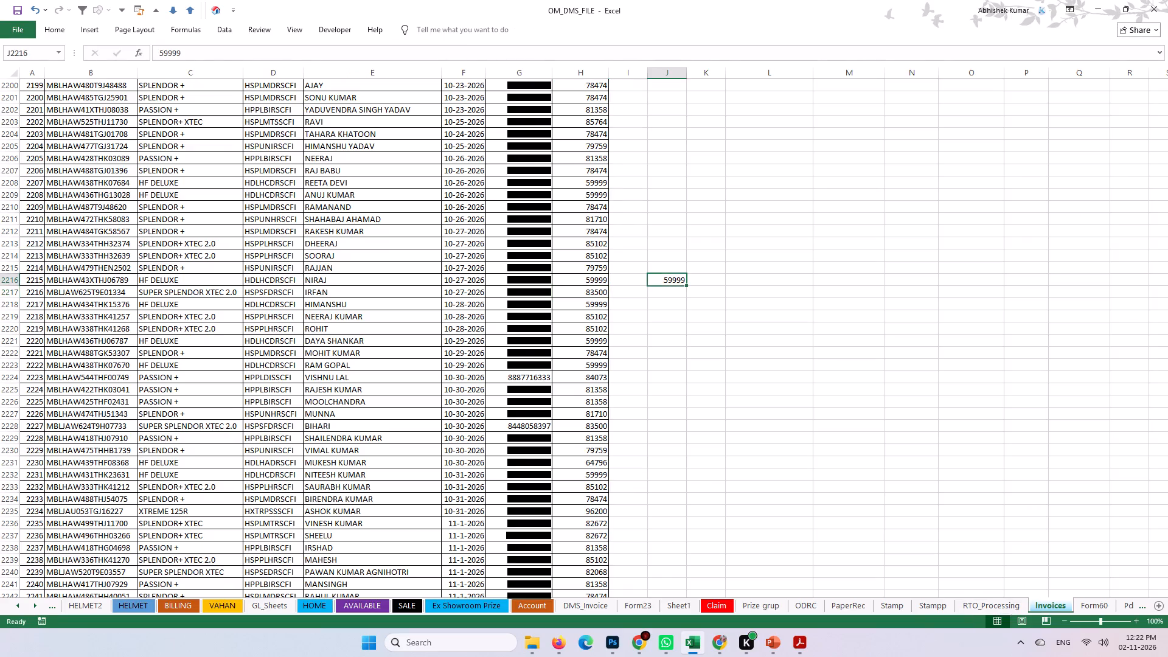
pyautogui.press('BackSpace')
pyautogui.press('Return')
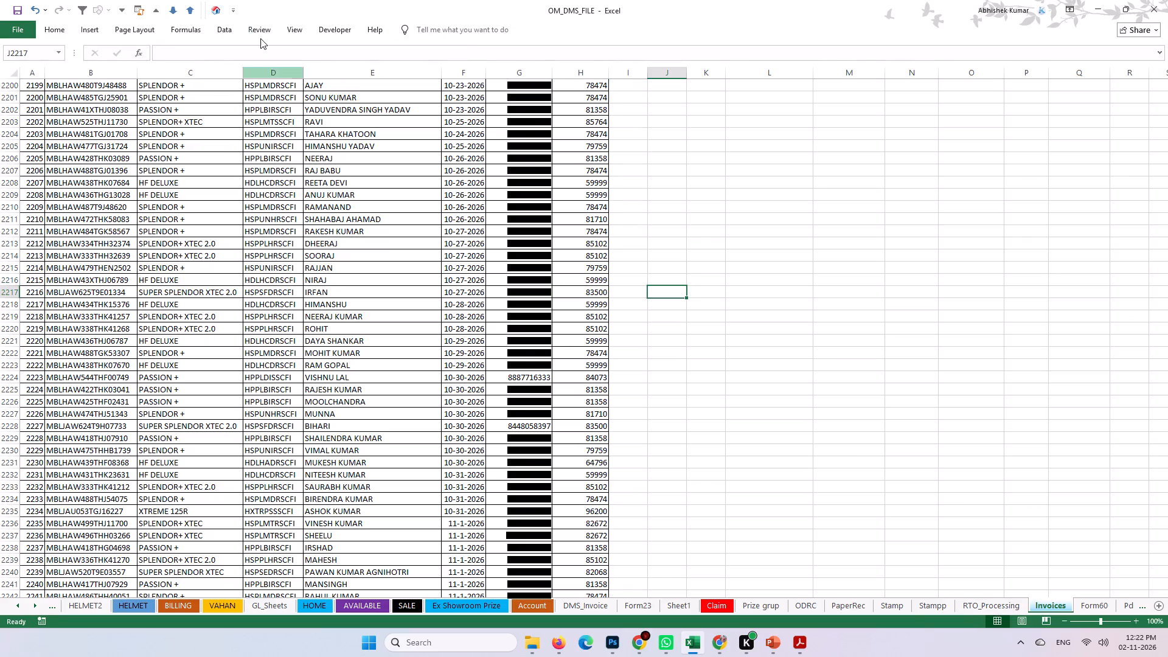
pyautogui.click(224, 0)
pyautogui.click(220, 3)
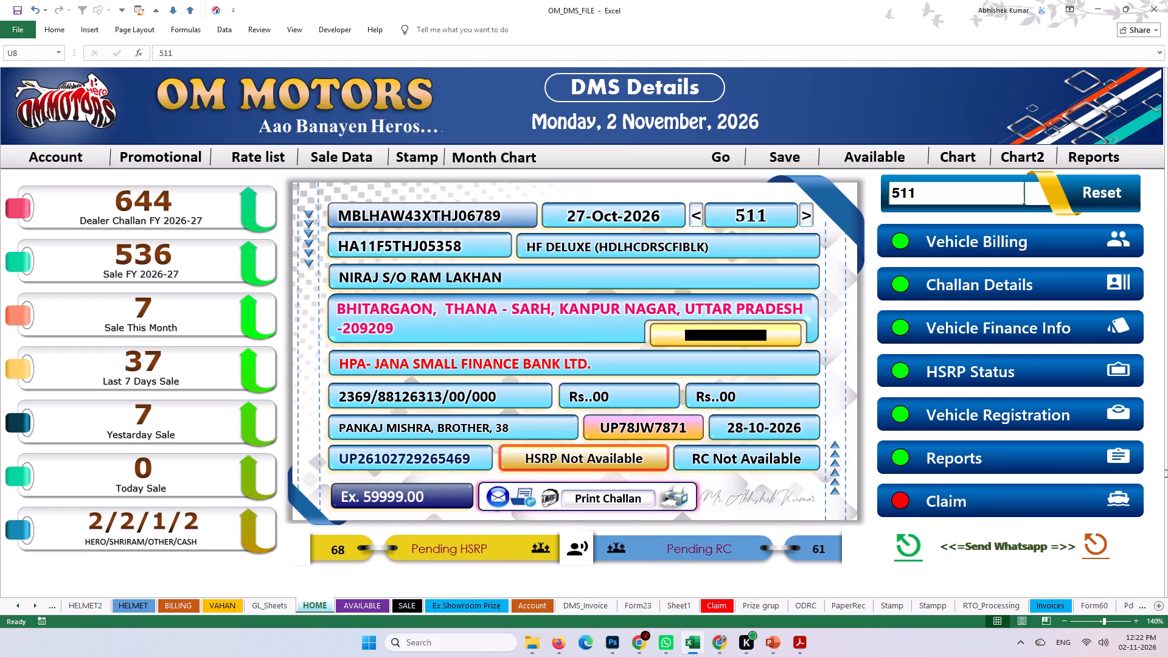
pyautogui.click(534, 650)
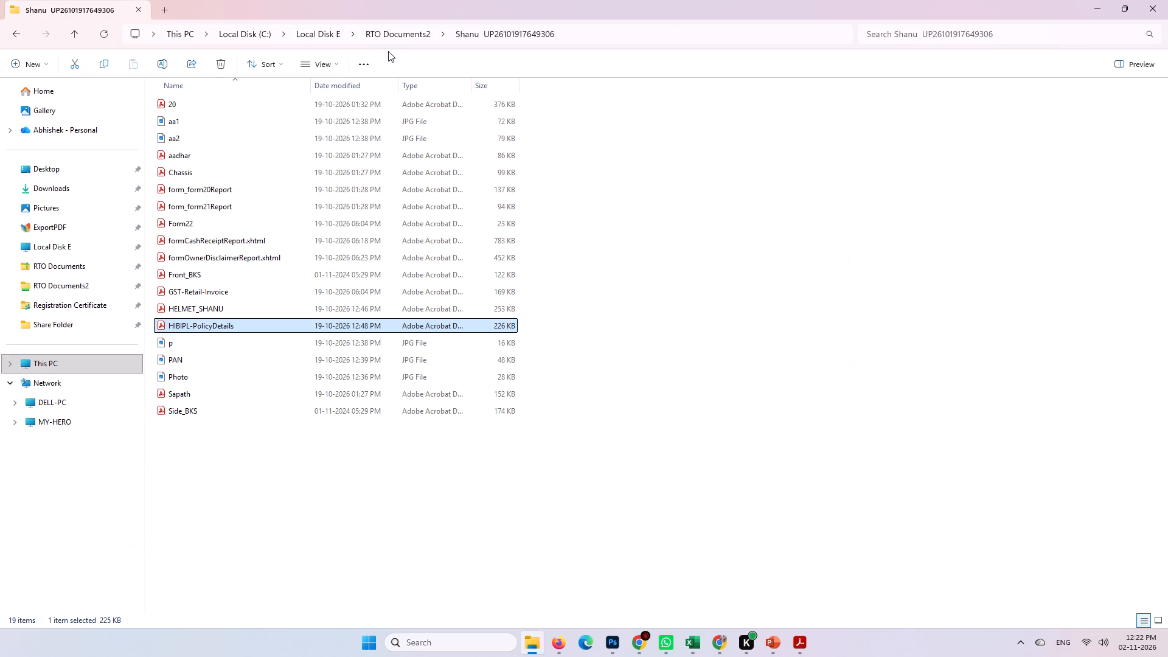
pyautogui.click(392, 35)
pyautogui.scroll(7, 346, 313)
pyautogui.click(311, 195)
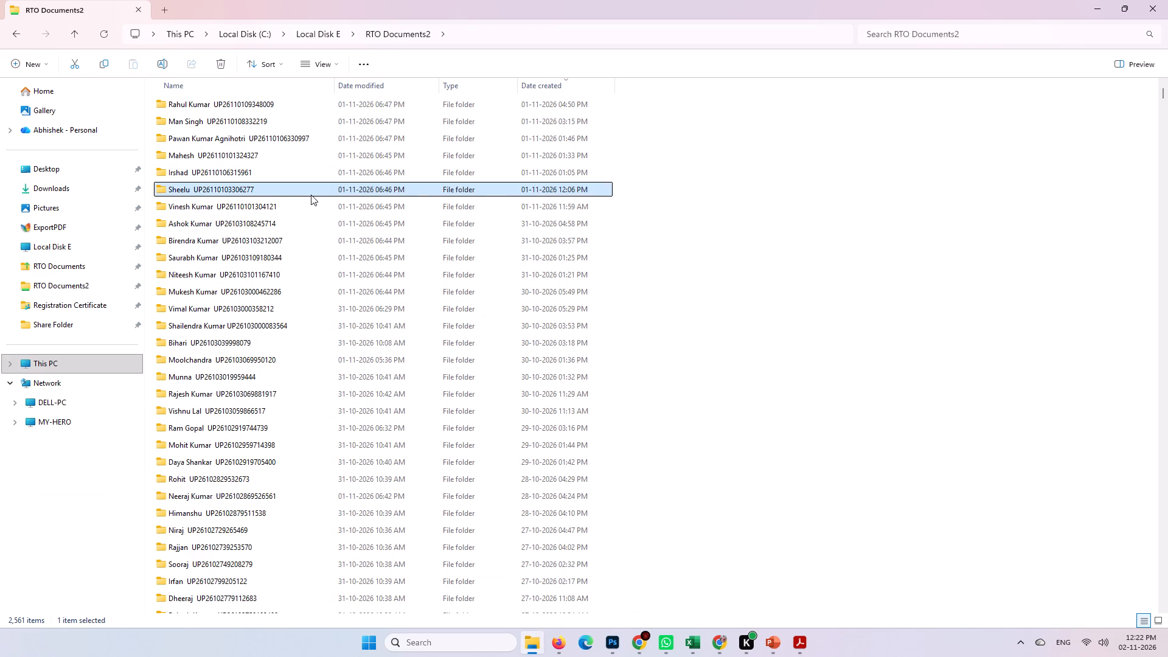
pyautogui.write('nir')
pyautogui.press('Return')
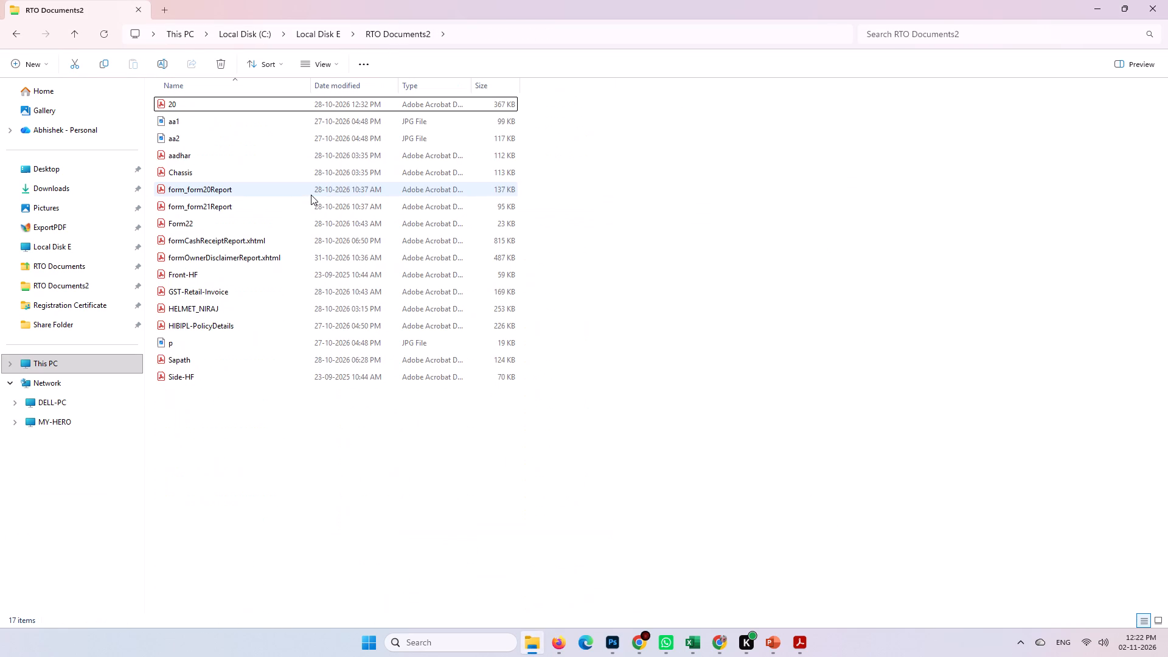
pyautogui.doubleClick(246, 325)
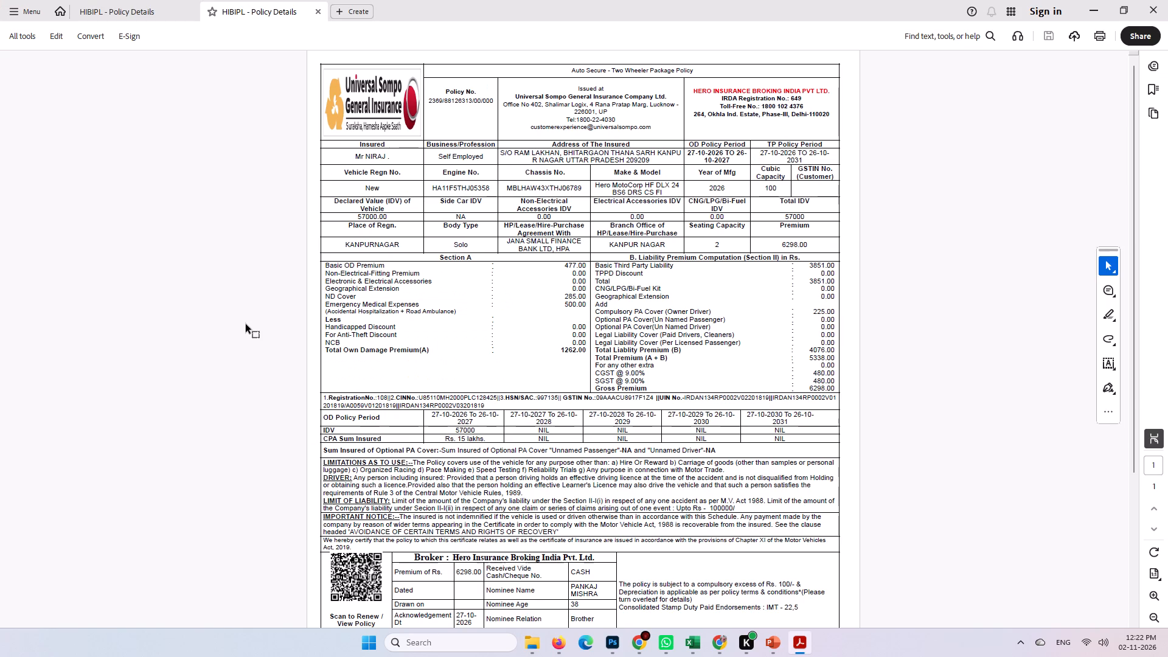
pyautogui.hotkey('ctrl', 'p')
pyautogui.click(722, 460)
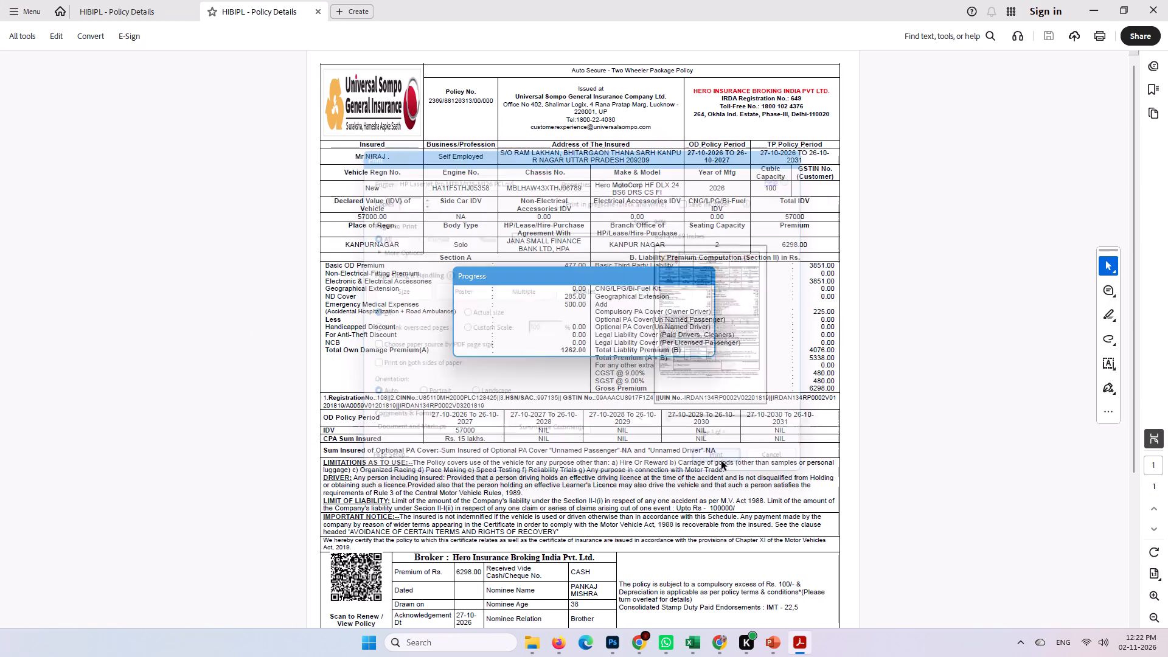
pyautogui.click(1167, 0)
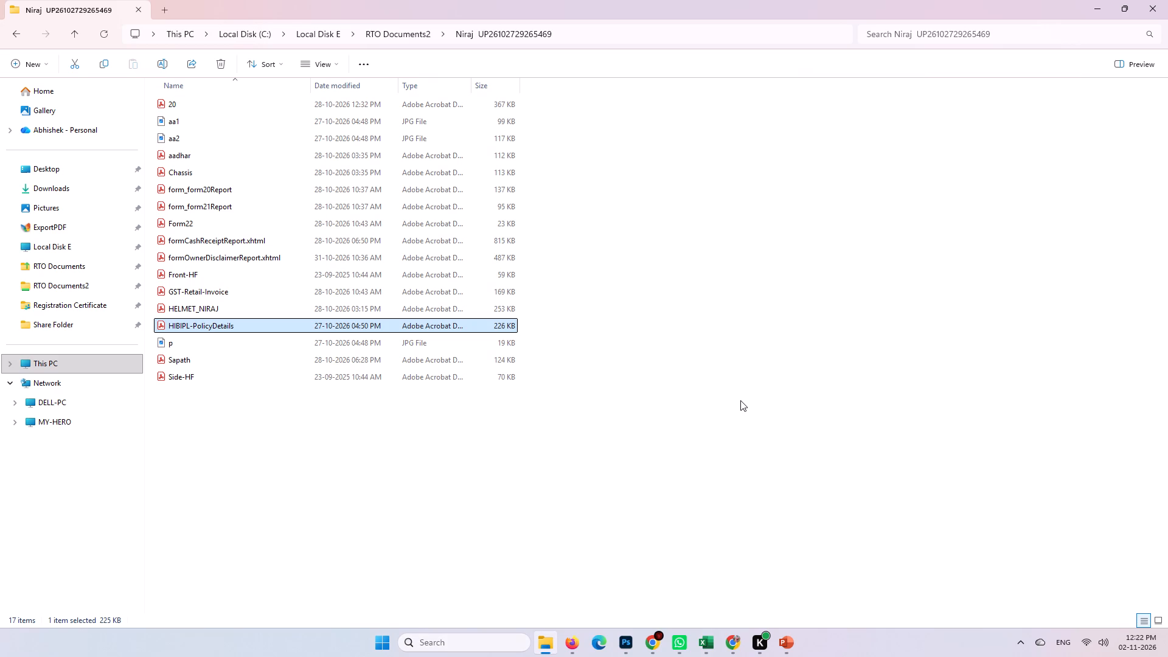
pyautogui.click(711, 644)
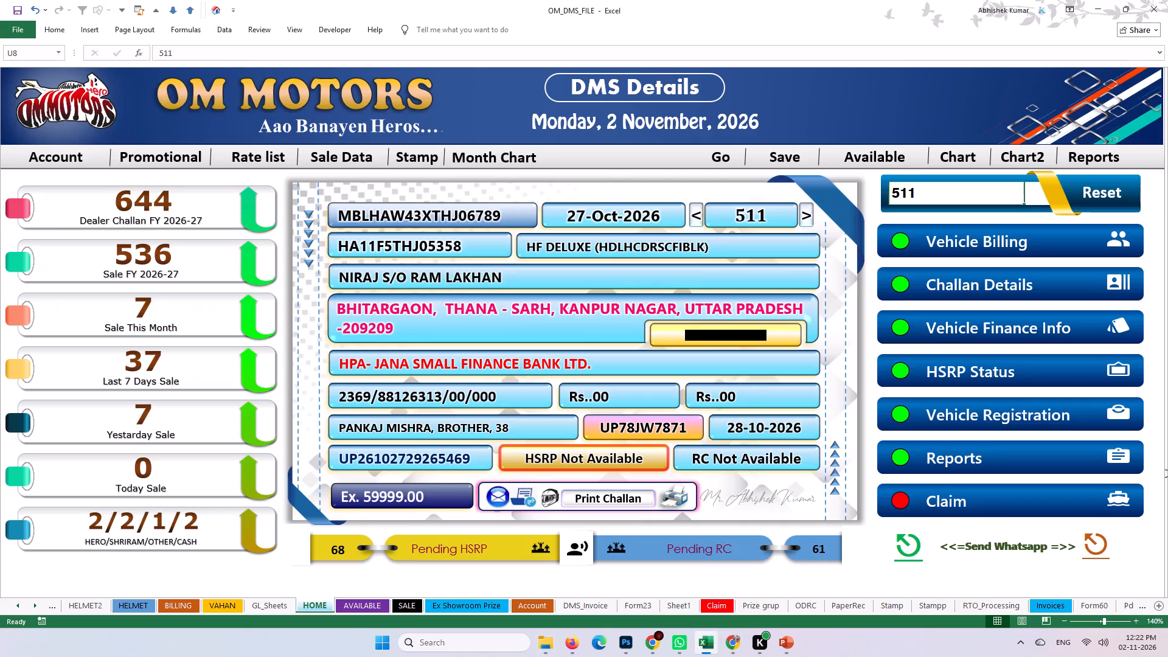
pyautogui.click(995, 419)
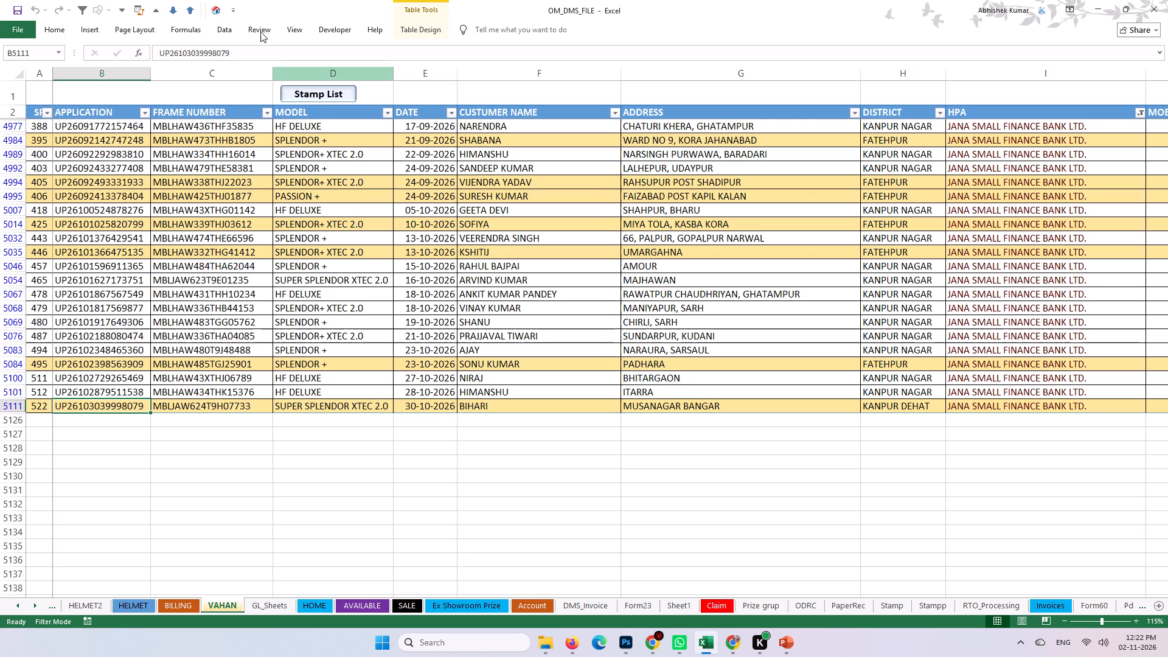
pyautogui.click(215, 3)
pyautogui.write('443')
pyautogui.press('Return')
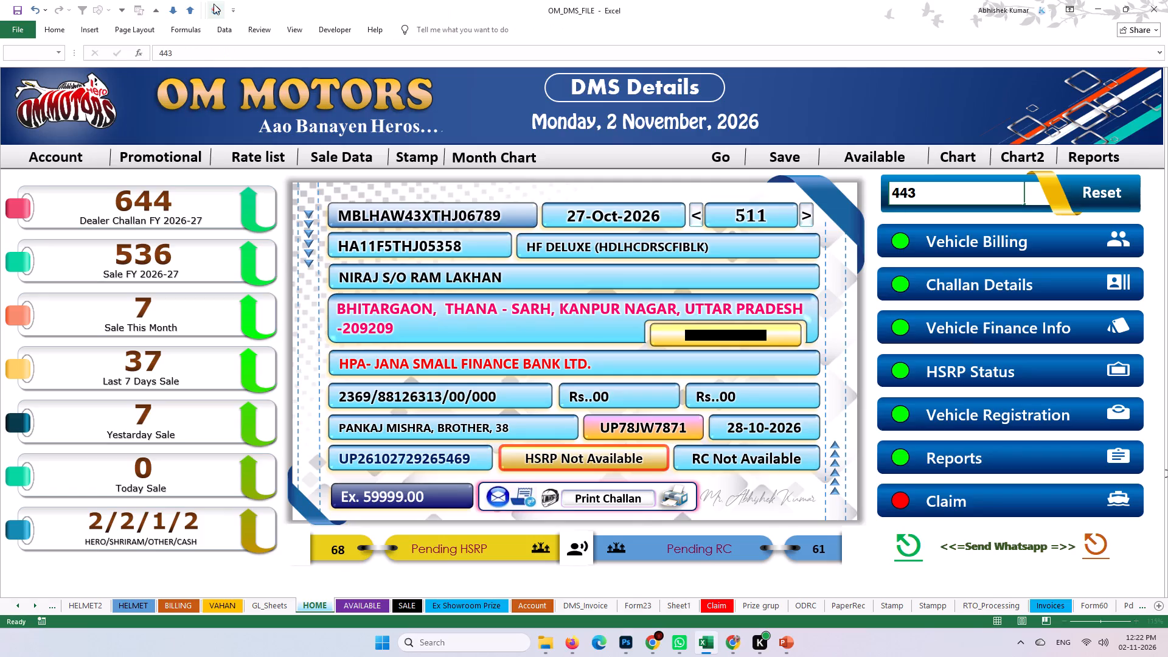
pyautogui.click(671, 496)
# In File Explorer, open the record 443 customer's folder in RTO Documents2 and print its HIBIPL-PolicyDetails PDF.
pyautogui.click(555, 656)
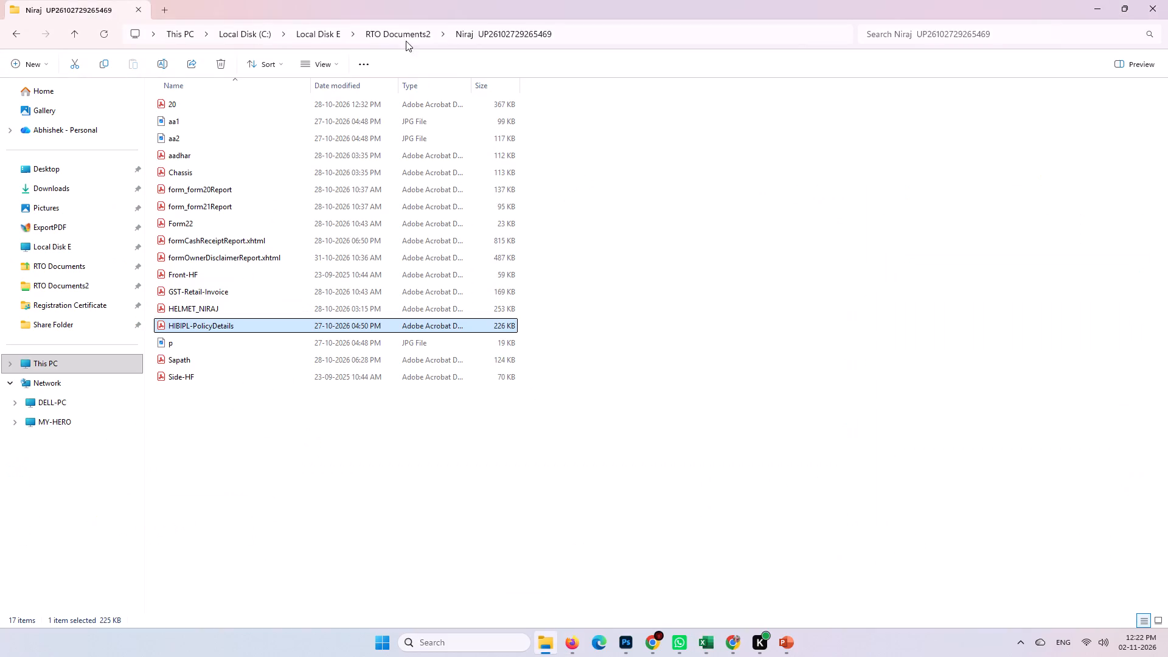
pyautogui.click(401, 39)
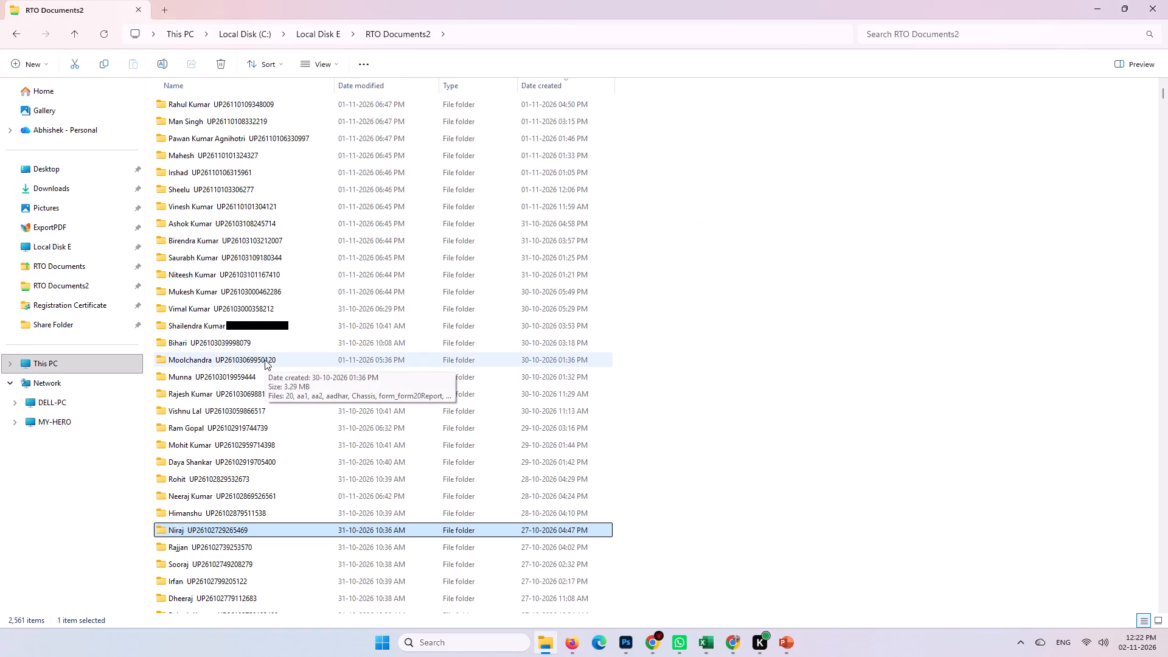
pyautogui.scroll(7, 259, 297)
pyautogui.click(268, 238)
pyautogui.write('ve')
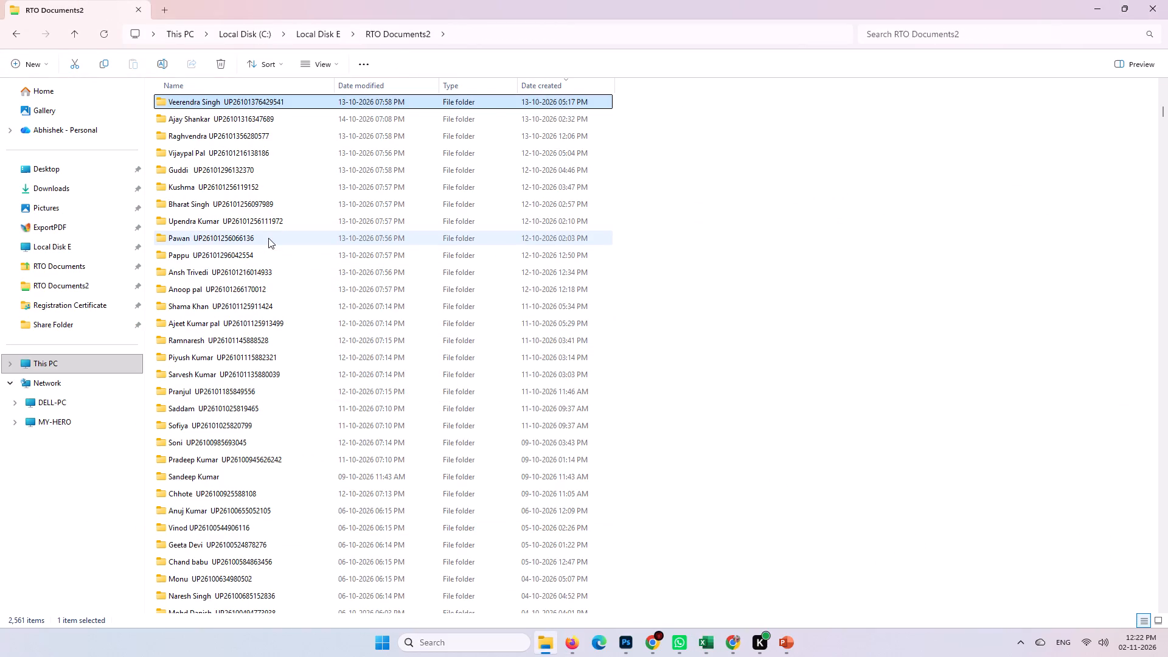
pyautogui.press('Return')
pyautogui.doubleClick(248, 335)
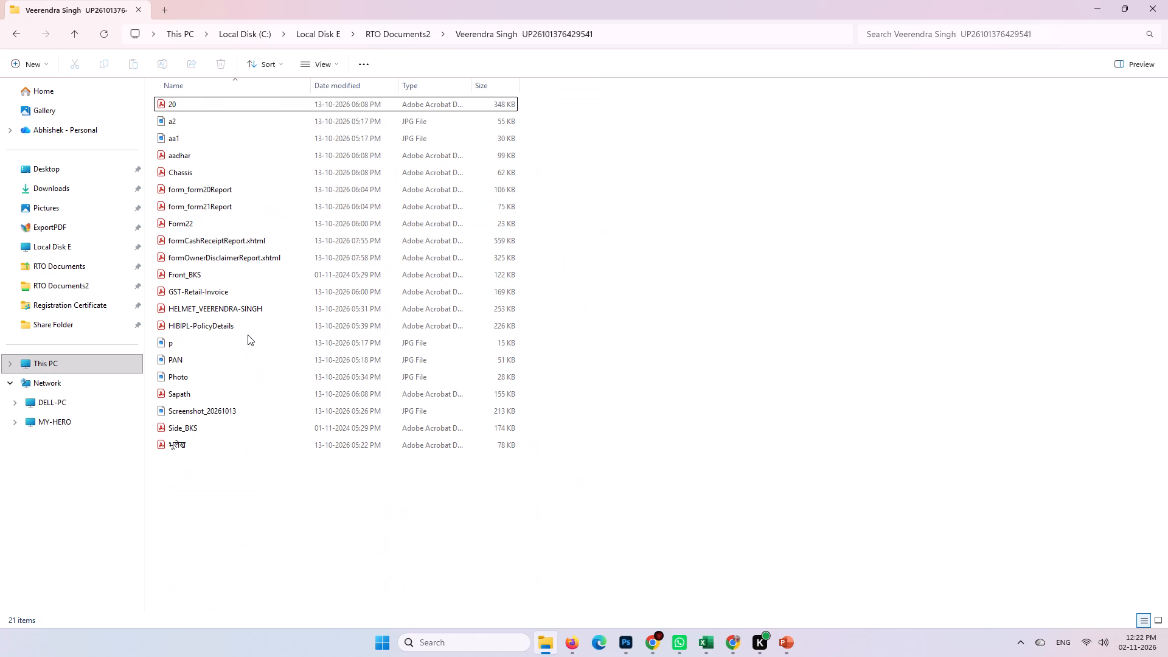
pyautogui.click(251, 323)
pyautogui.doubleClick(259, 323)
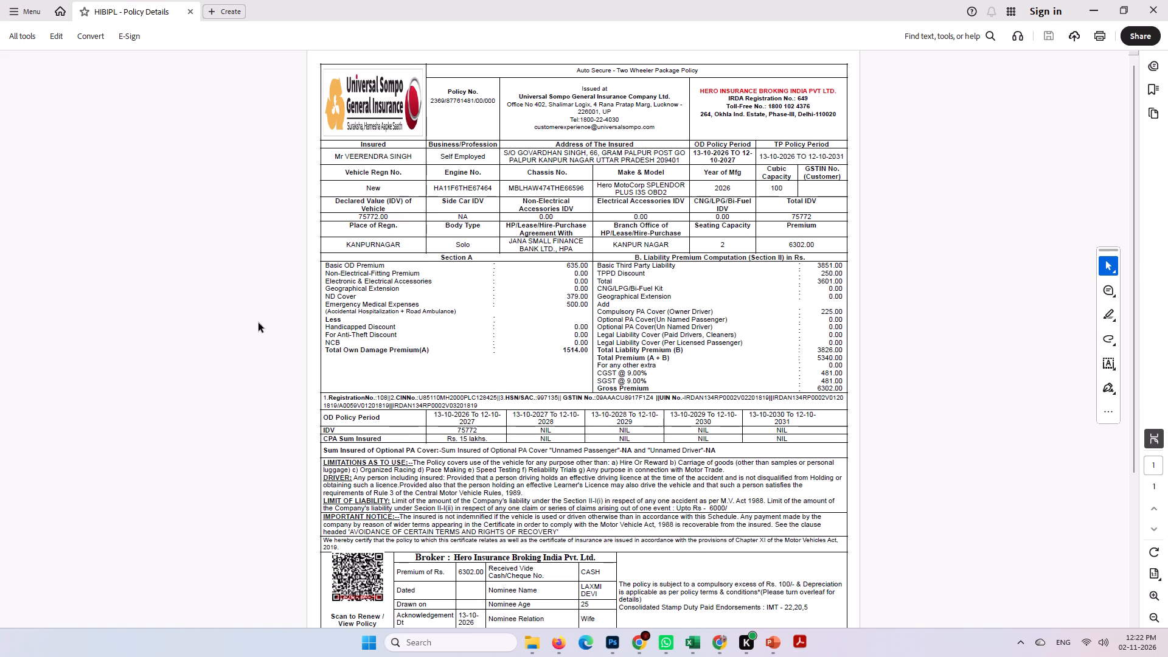
pyautogui.hotkey('ctrl', 'p')
pyautogui.press('Return')
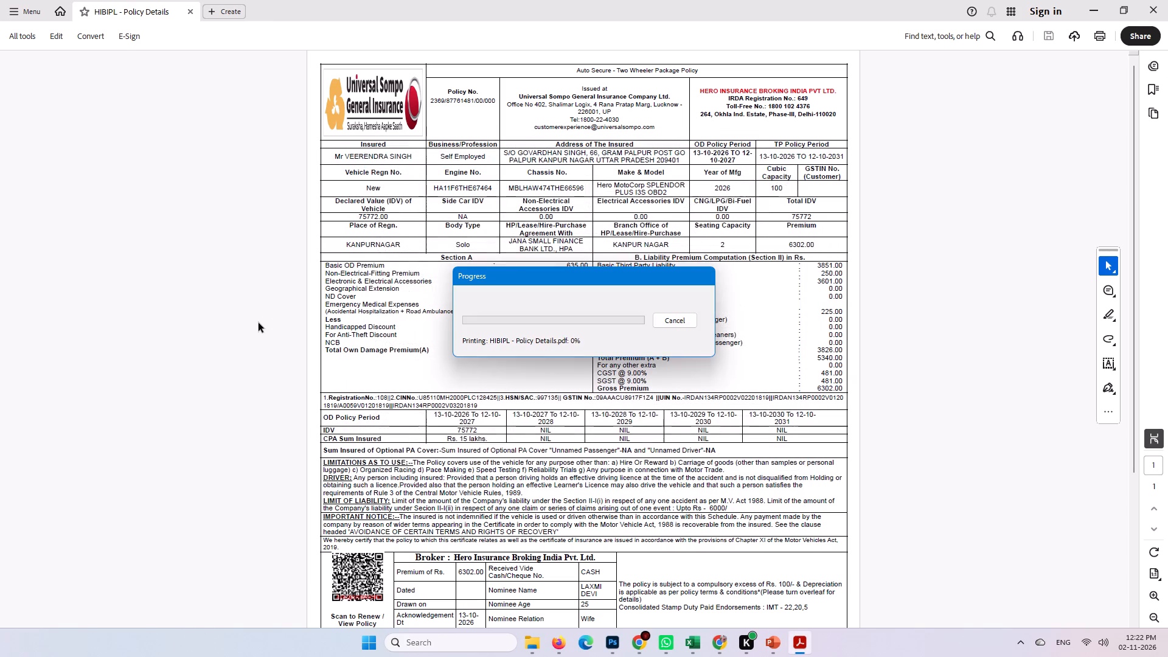
pyautogui.click(1167, 0)
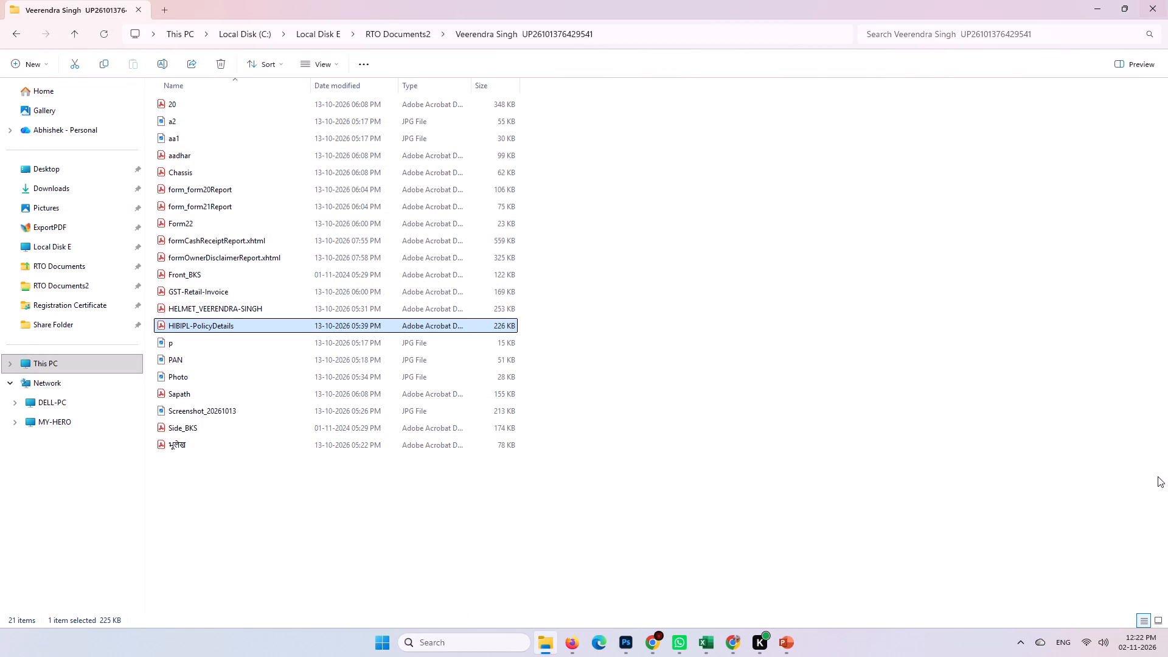
pyautogui.click(708, 638)
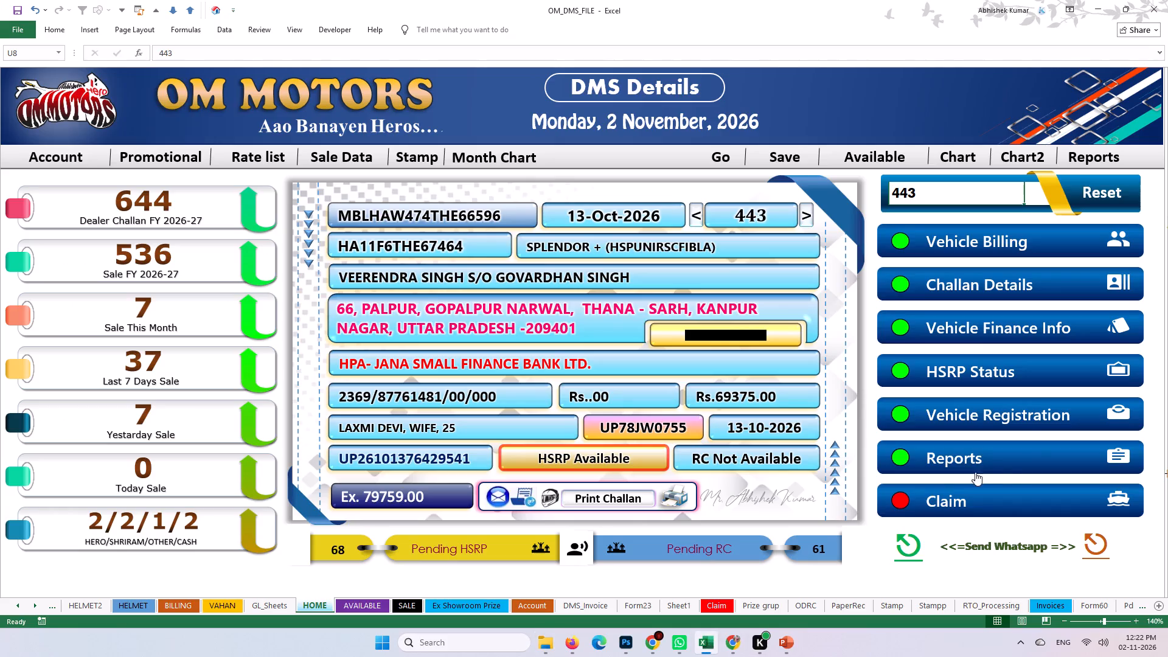
pyautogui.click(1020, 415)
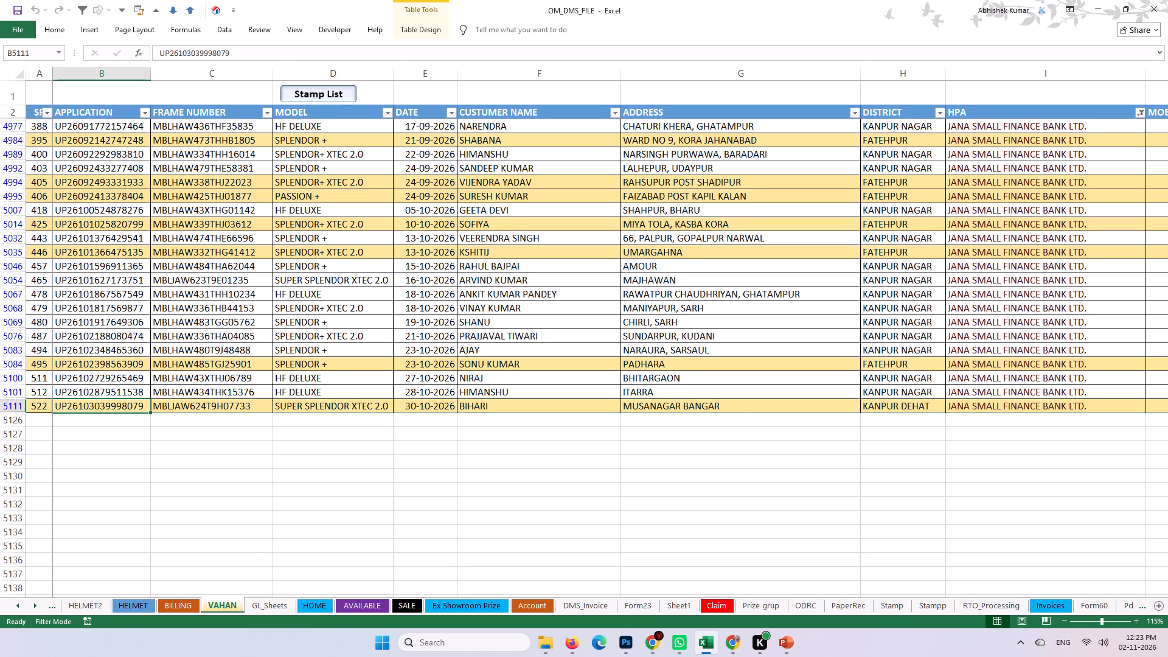
pyautogui.scroll(1, 522, 348)
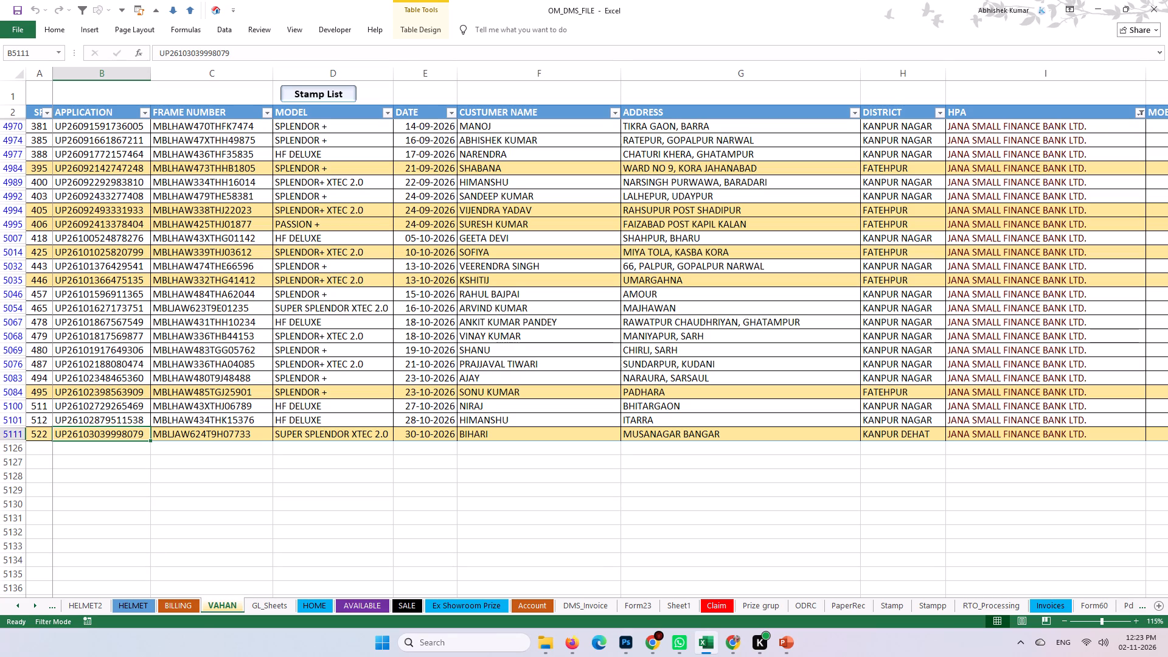
pyautogui.click(208, 7)
pyautogui.write('425')
pyautogui.press('Return')
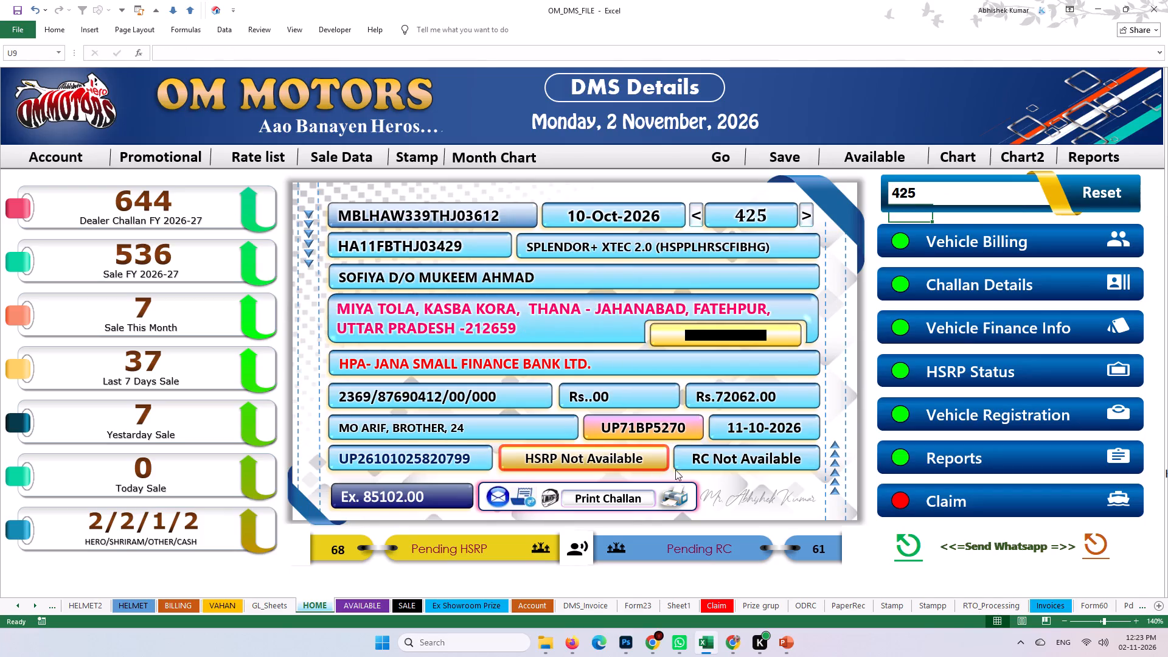
pyautogui.click(682, 494)
pyautogui.click(546, 648)
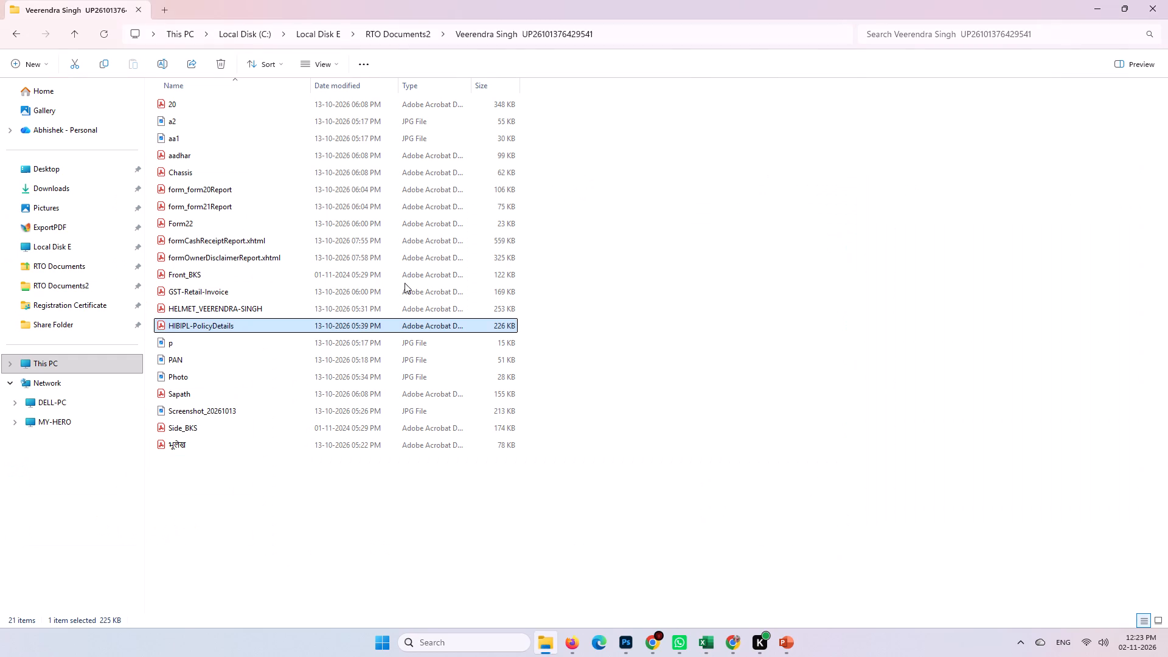
pyautogui.click(390, 32)
pyautogui.click(429, 162)
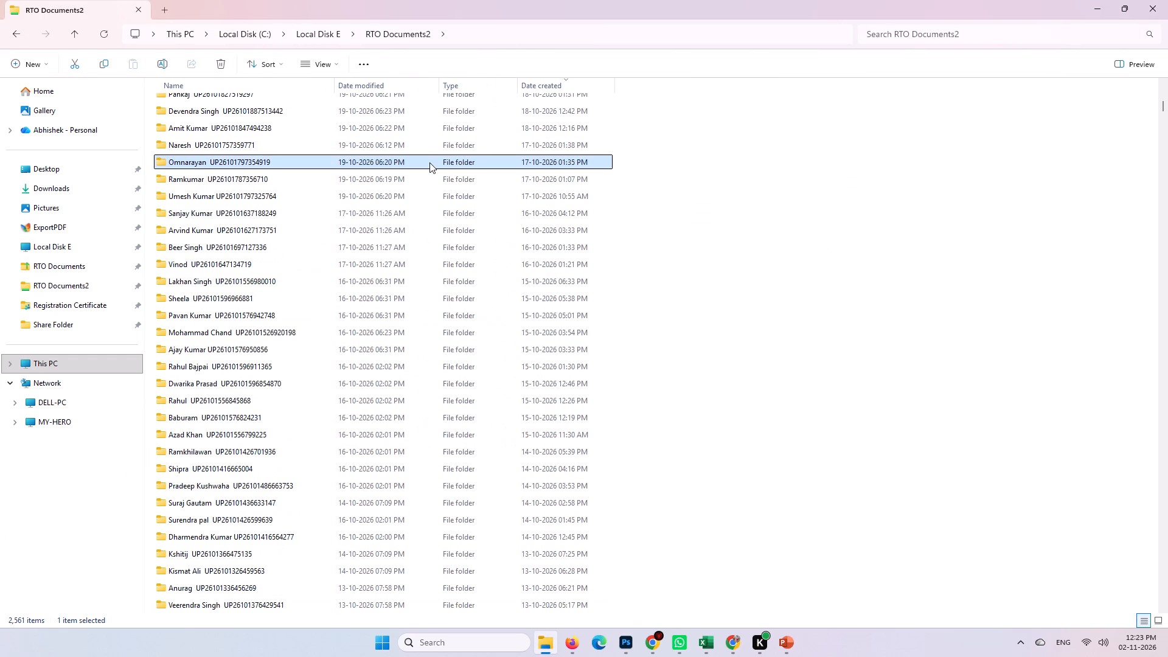
pyautogui.write('so')
pyautogui.press('Return')
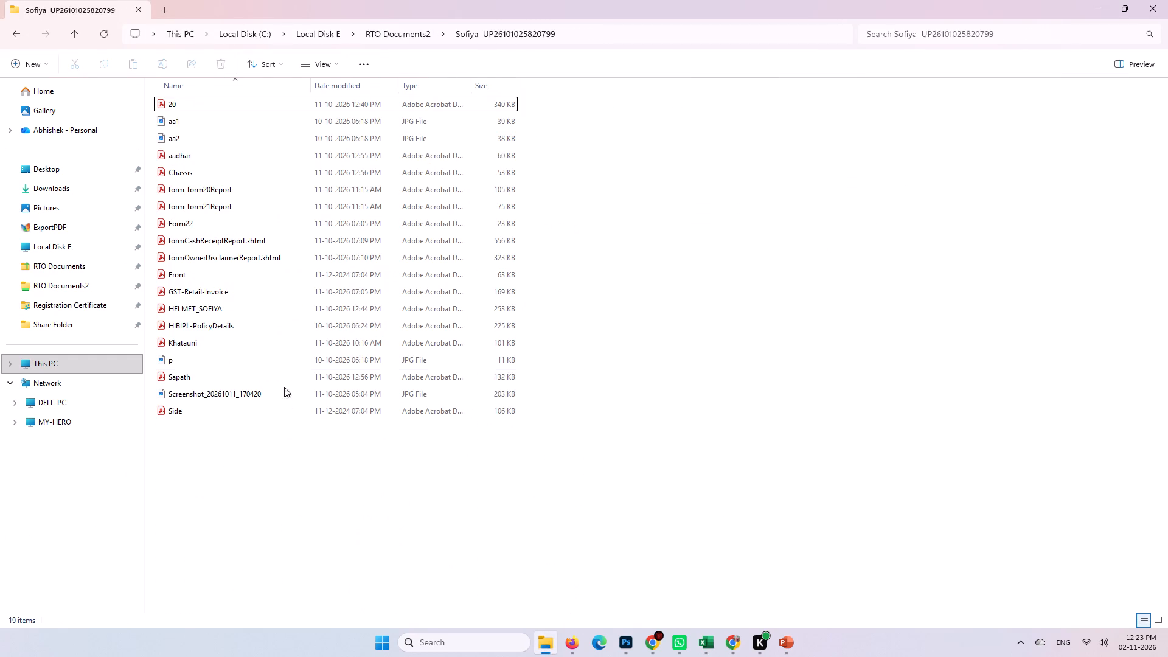
pyautogui.doubleClick(274, 330)
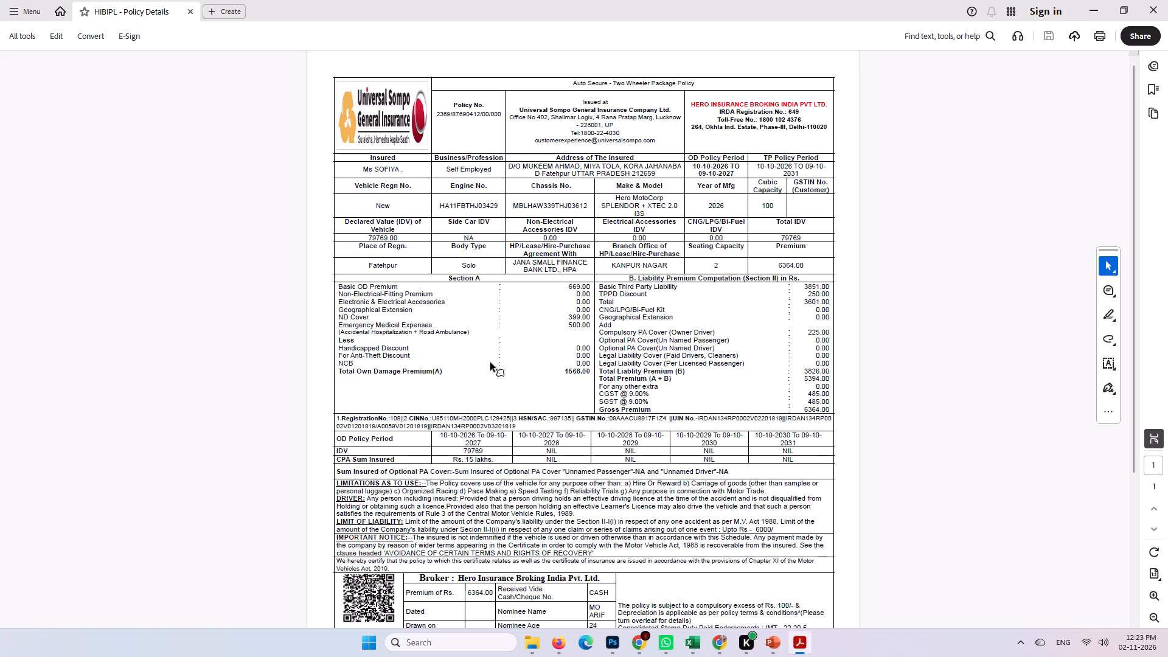
pyautogui.hotkey('ctrl', 'p')
pyautogui.press('Return')
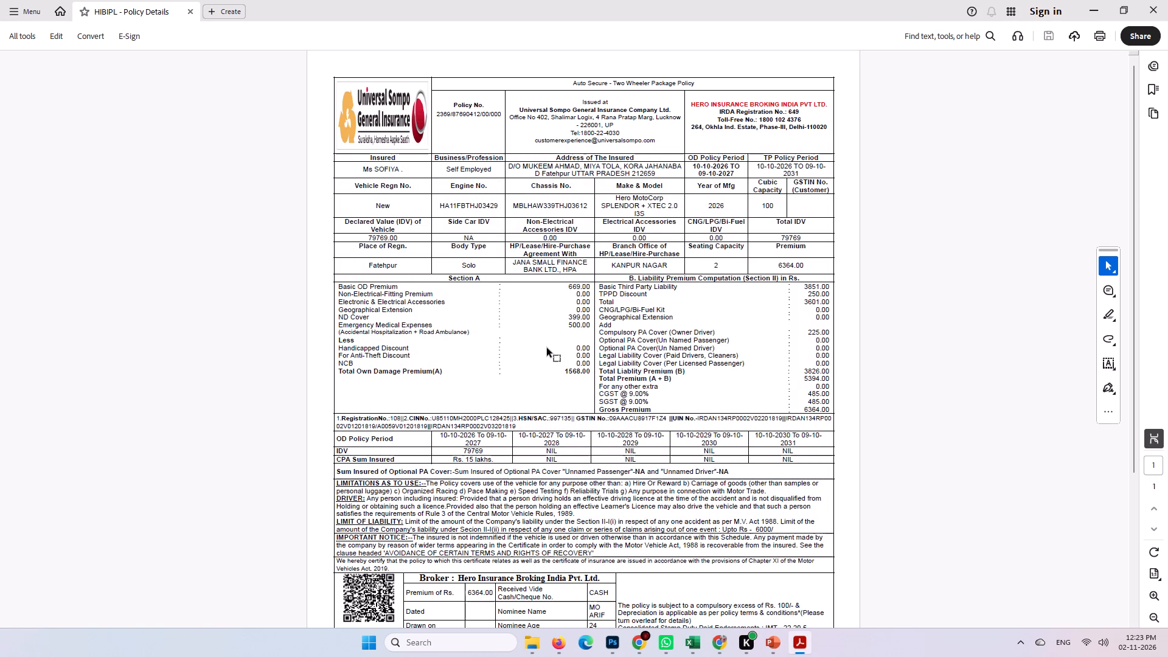
pyautogui.click(1167, 0)
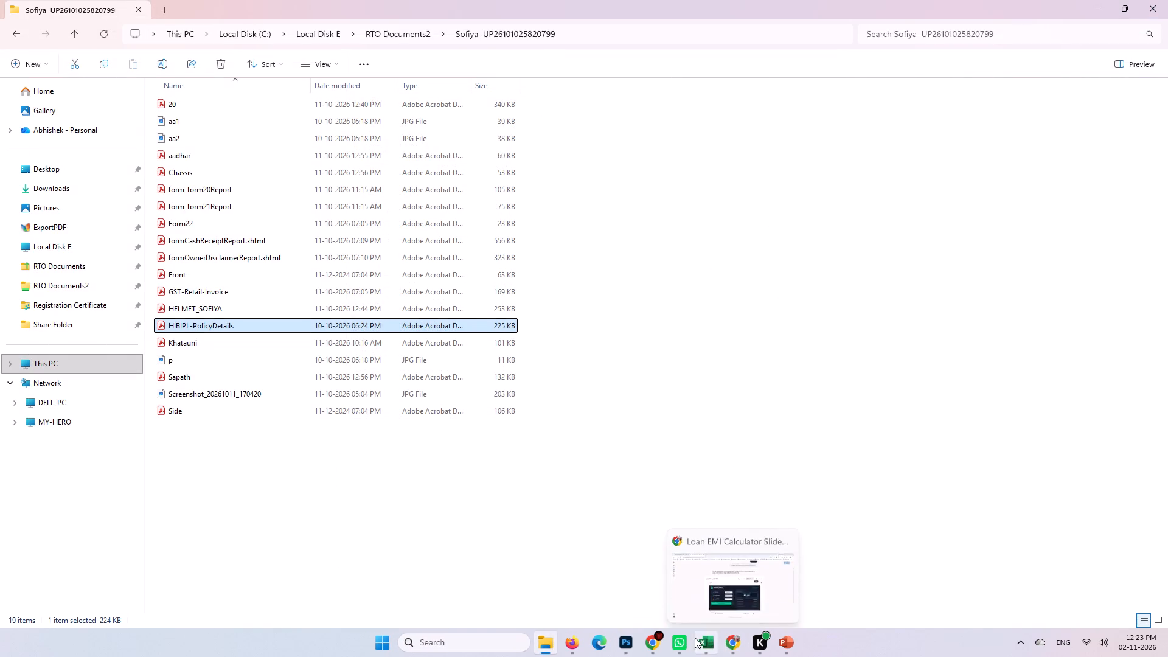
# Back in Excel, open the VAHAN sheet's filtered Jana Small Finance Bank list to pick another customer.
pyautogui.click(702, 646)
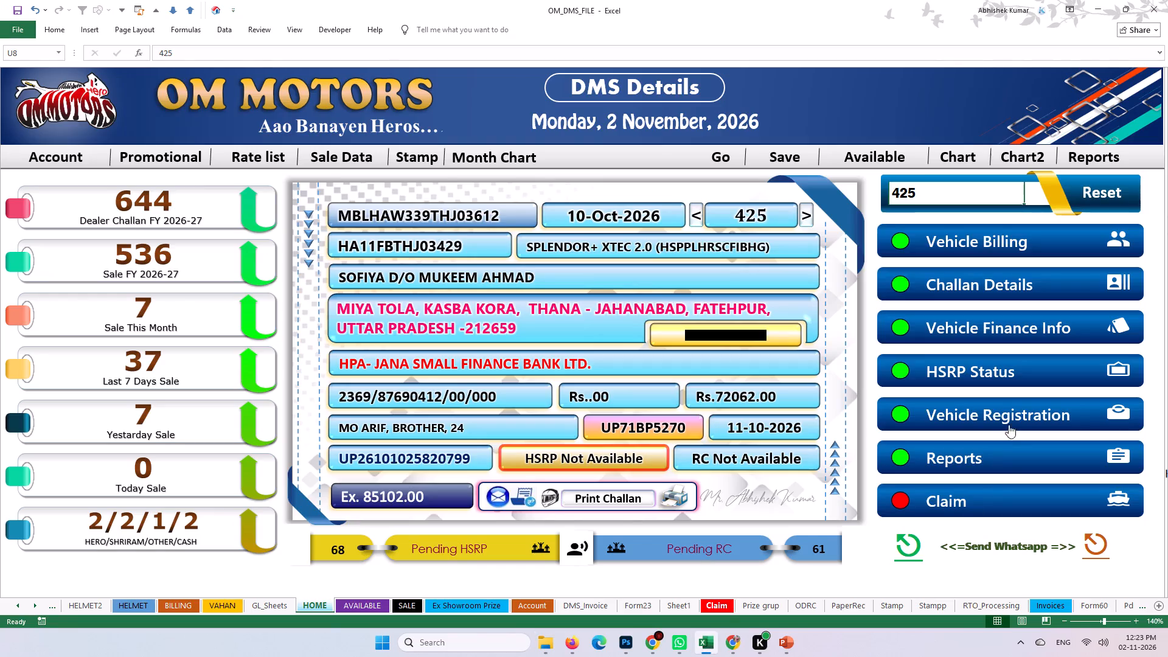
pyautogui.click(1009, 411)
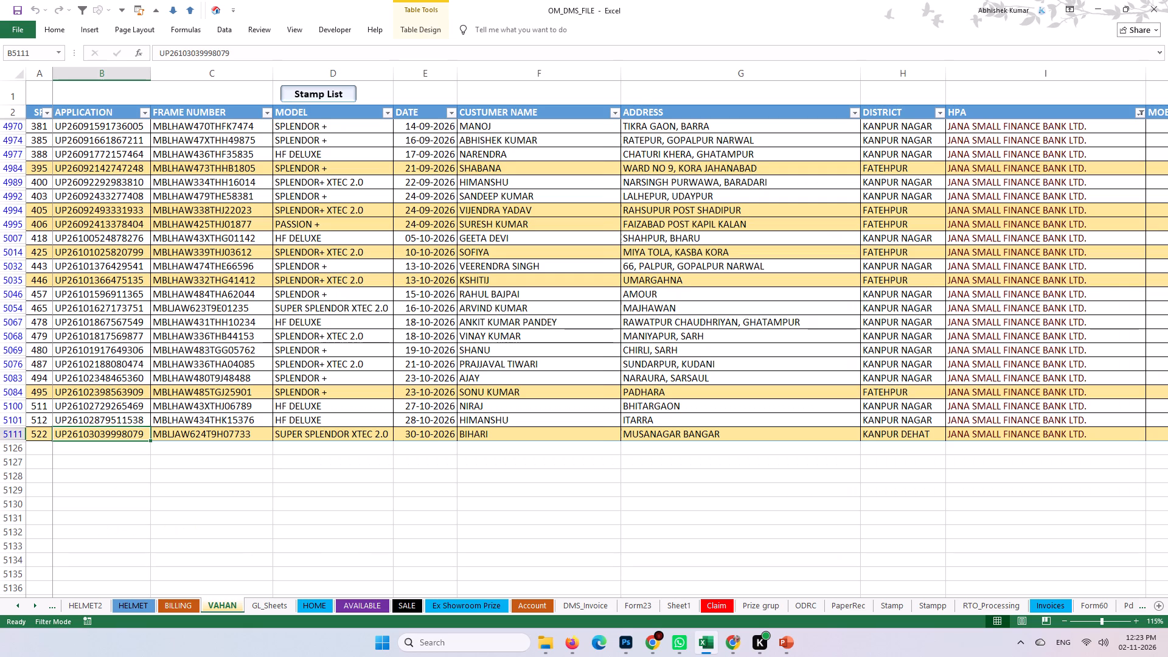
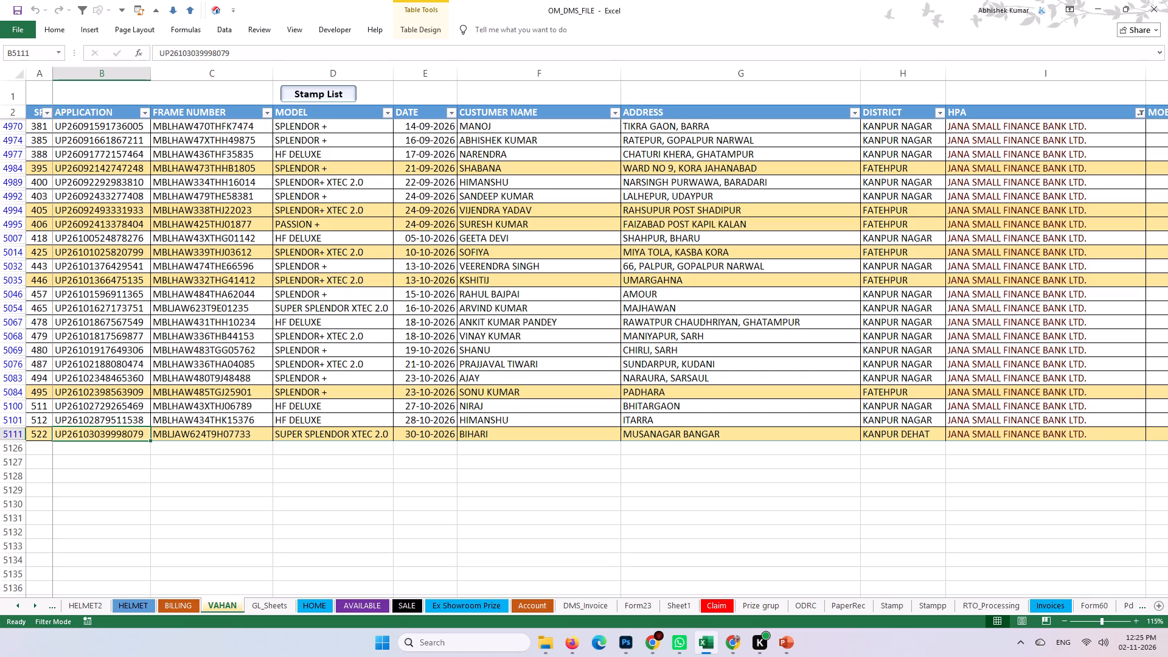
pyautogui.click(504, 240)
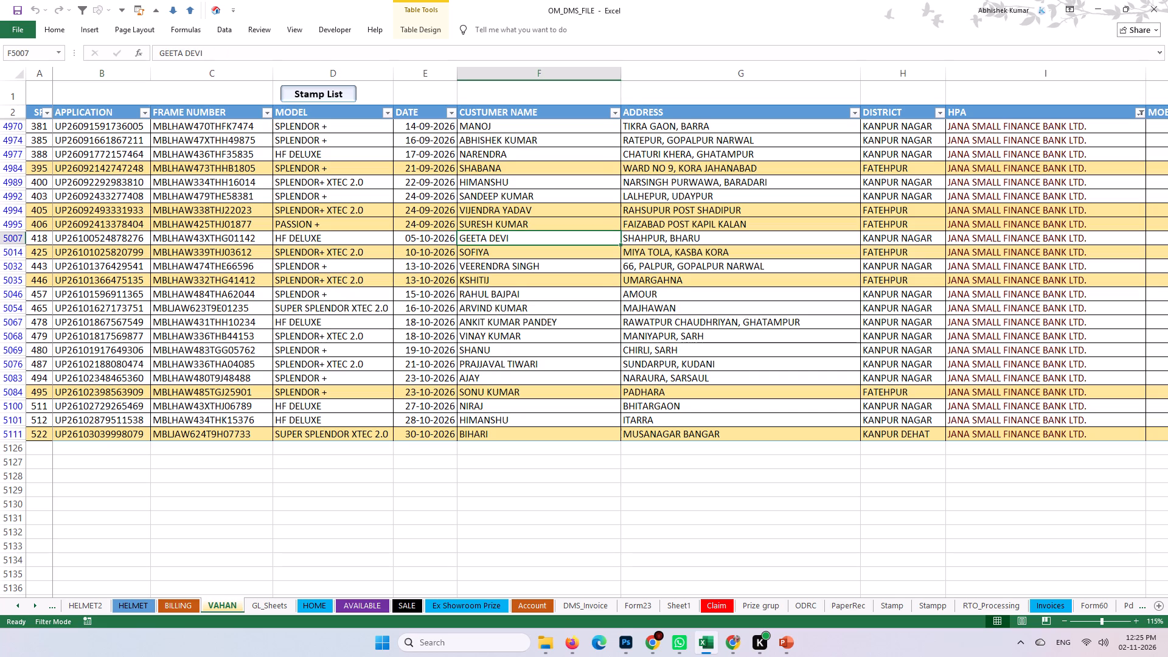
pyautogui.click(212, 10)
pyautogui.write('41')
pyautogui.press('8')
pyautogui.press('Return')
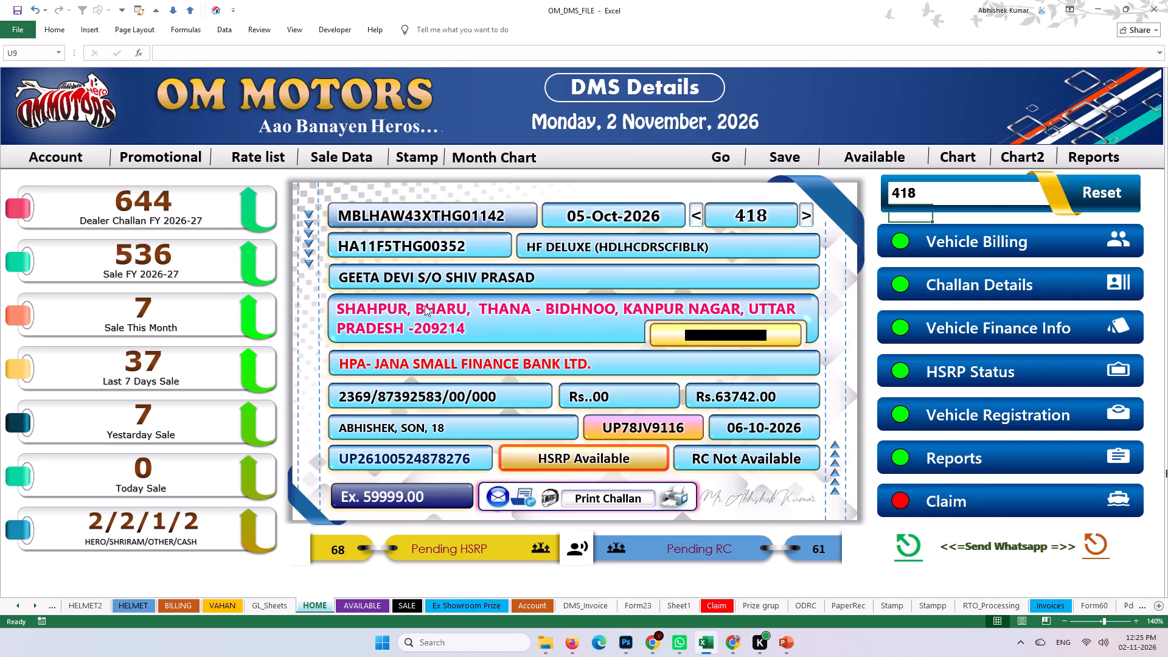
# On the Invoices sheet, enter 59999 in cell J2208, beside the HF DELUXE invoice with serial number 2207.
pyautogui.click(1044, 609)
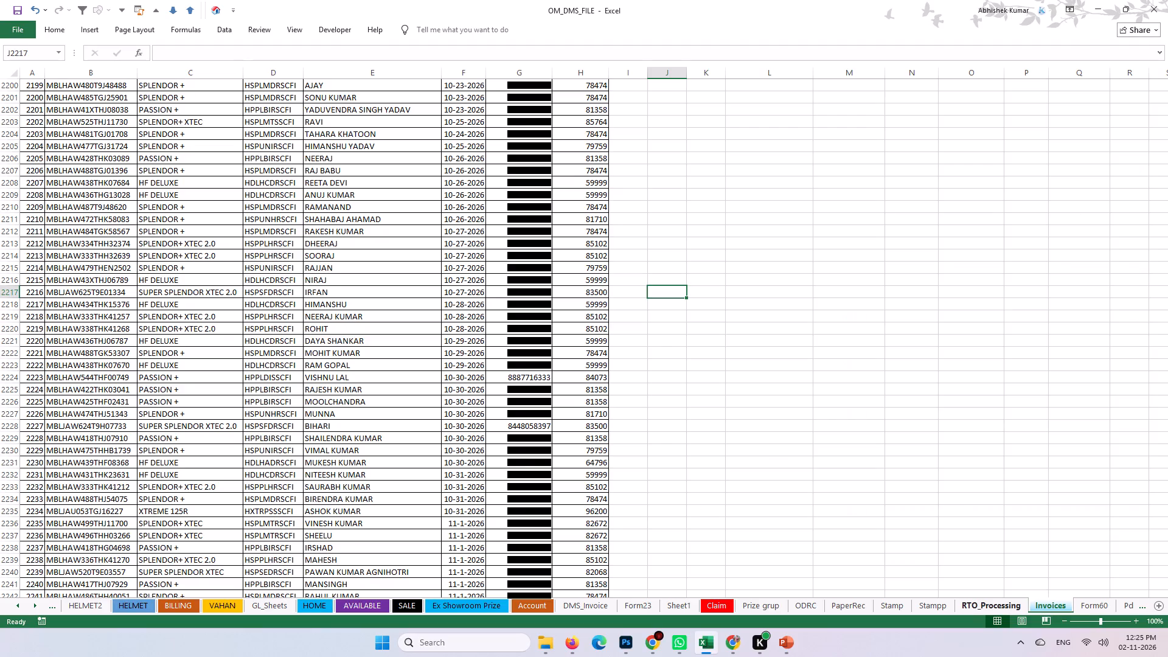
pyautogui.scroll(1, 371, 292)
pyautogui.click(370, 291)
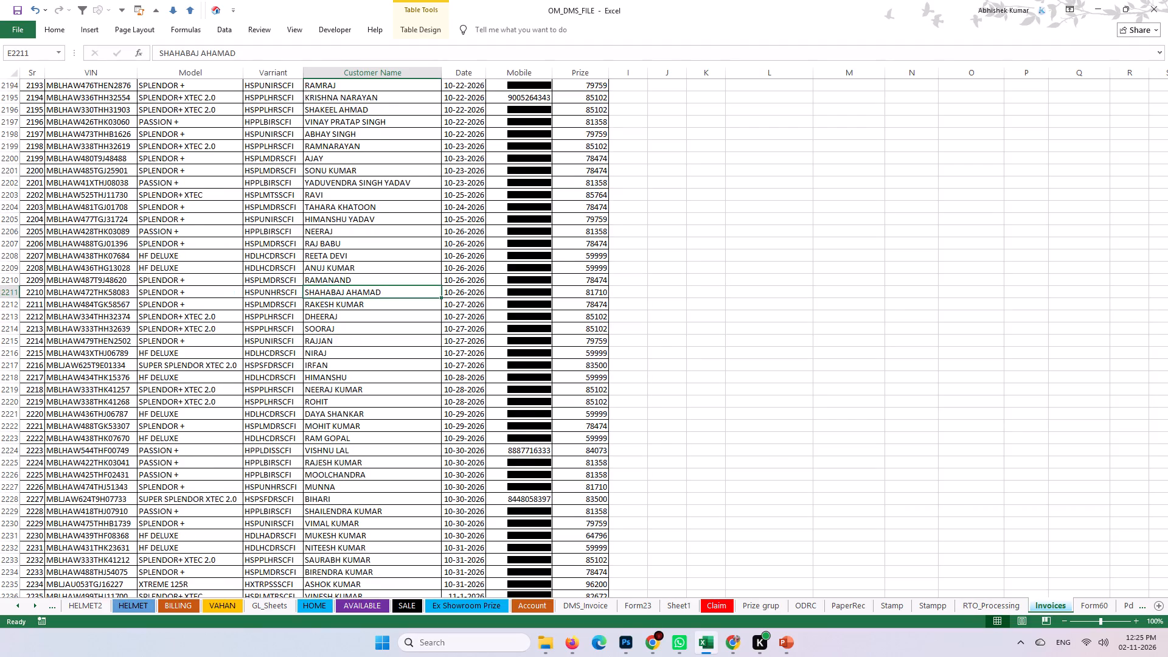
pyautogui.click(386, 256)
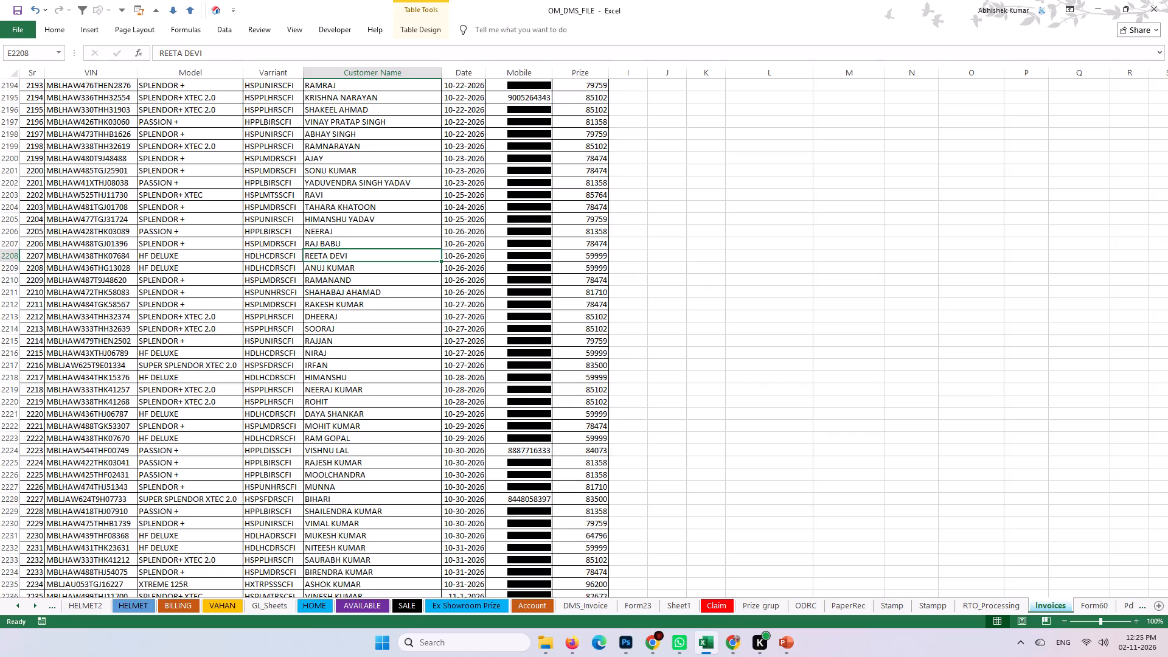
pyautogui.click(585, 255)
pyautogui.click(672, 255)
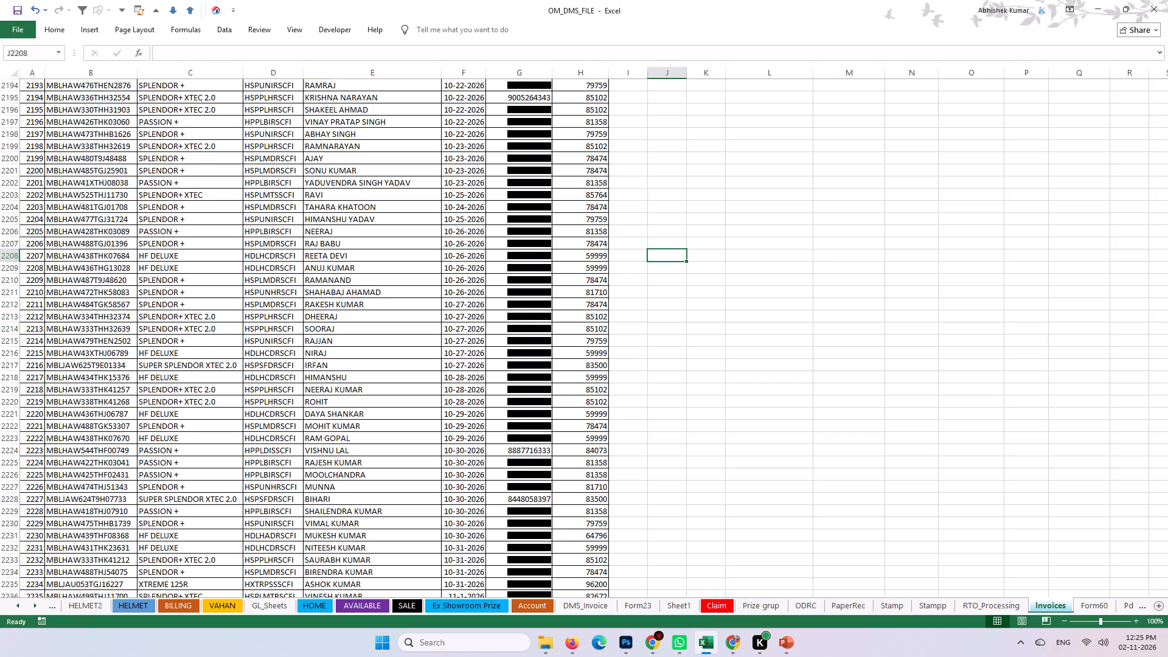
pyautogui.write('59999')
pyautogui.press('Left')
pyautogui.press('Left')
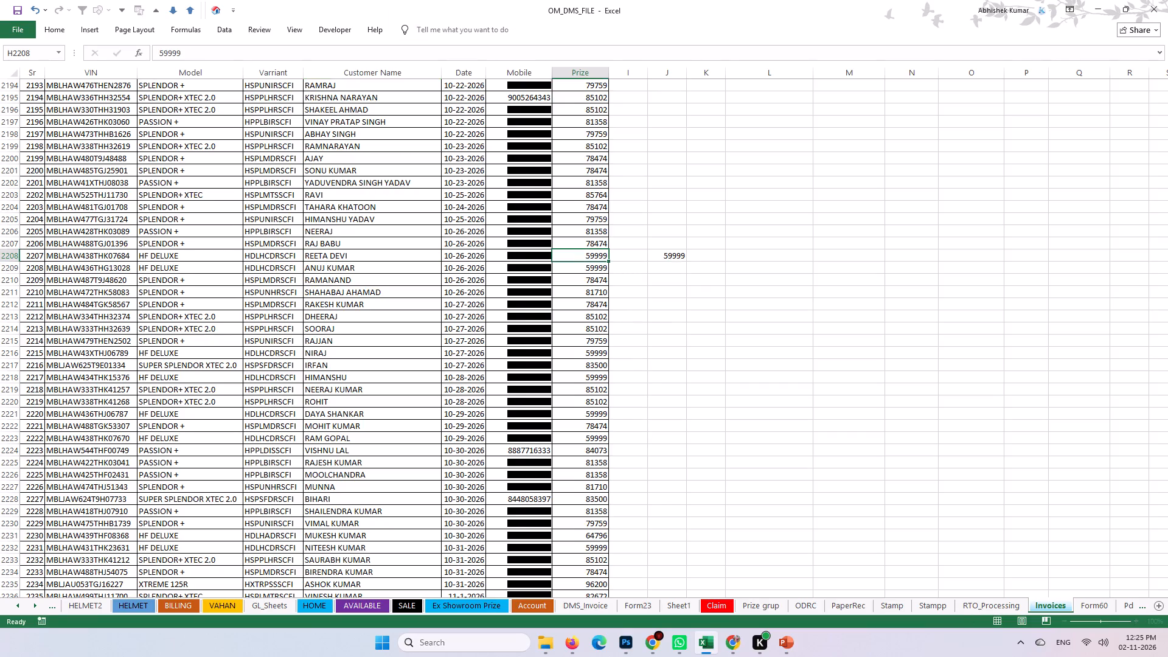
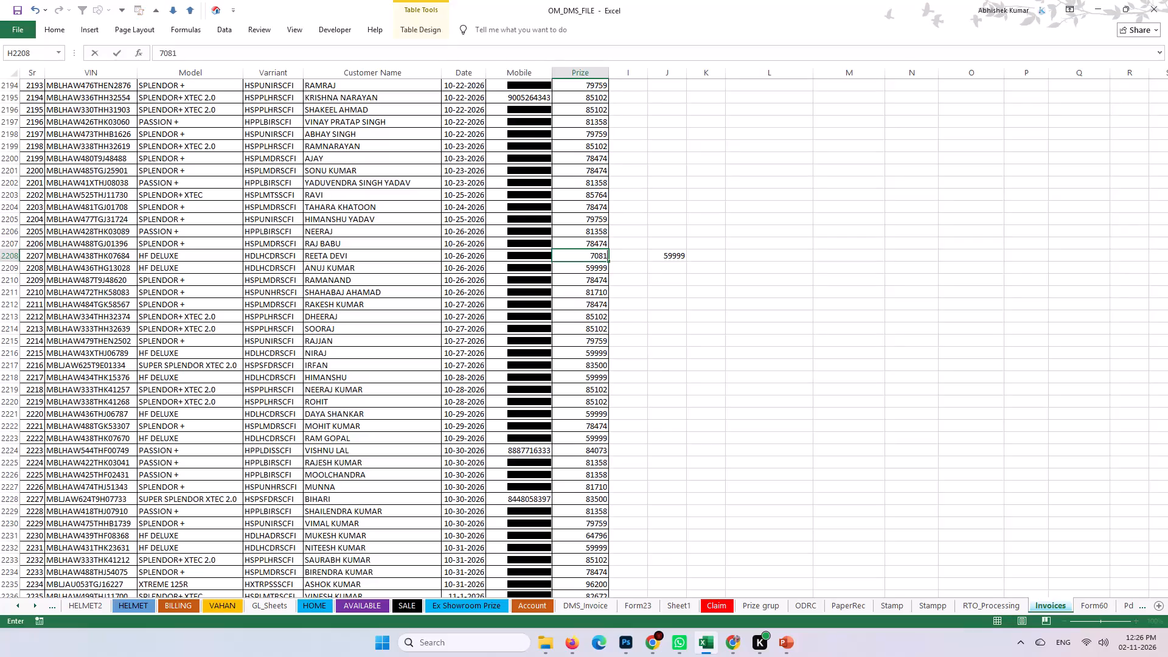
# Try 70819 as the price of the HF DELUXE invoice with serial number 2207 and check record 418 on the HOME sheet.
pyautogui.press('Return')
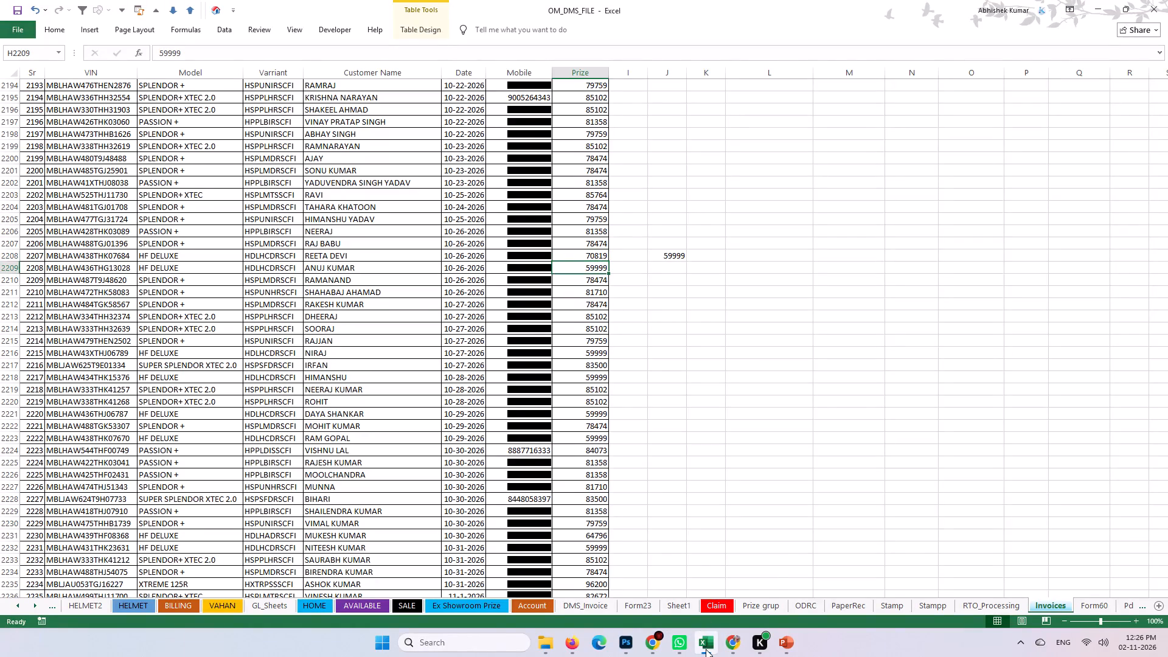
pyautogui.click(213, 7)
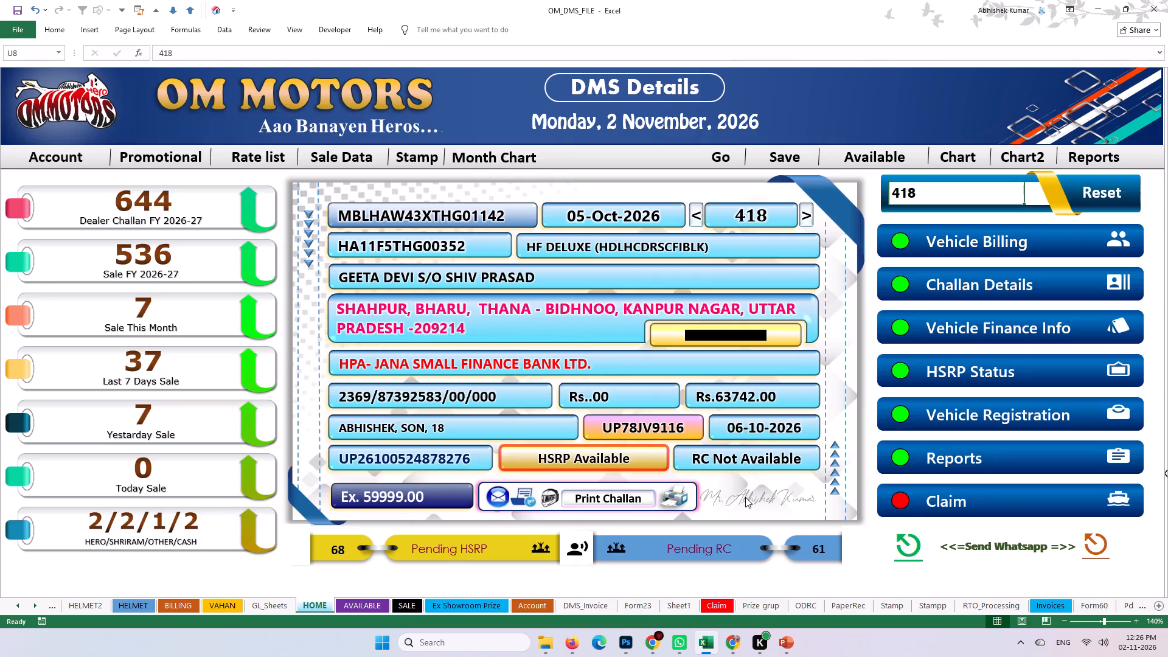
# On the Invoices sheet, set the price of the HF DELUXE invoice with serial number 2207 to 59999.
pyautogui.click(1053, 607)
pyautogui.click(603, 254)
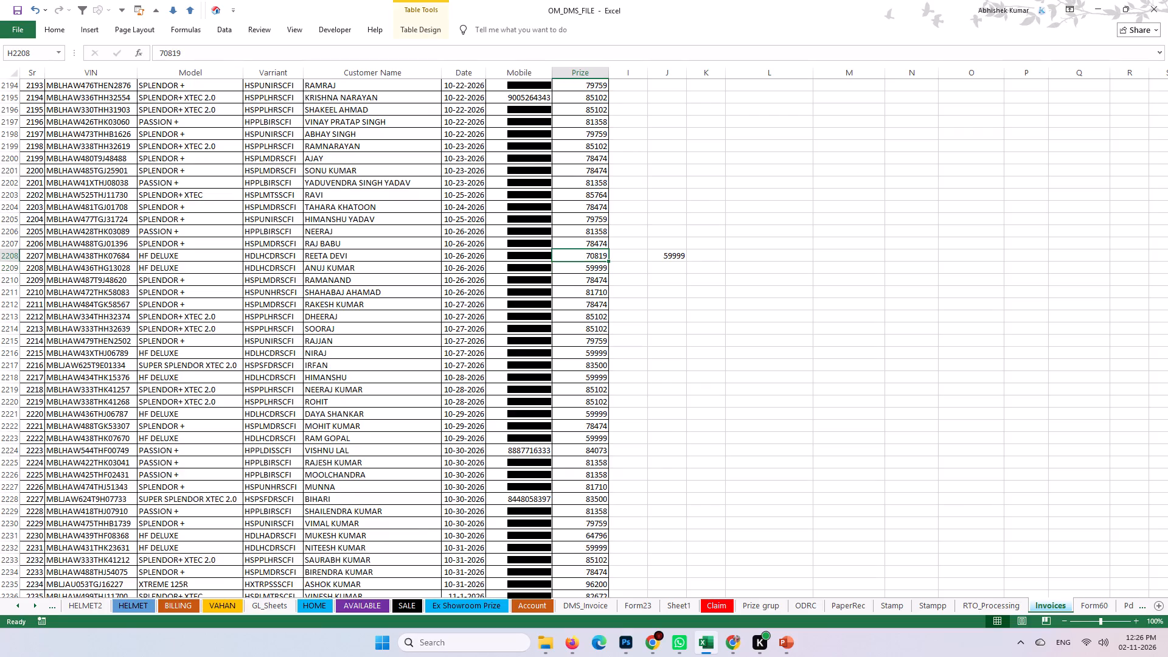
pyautogui.write('59999')
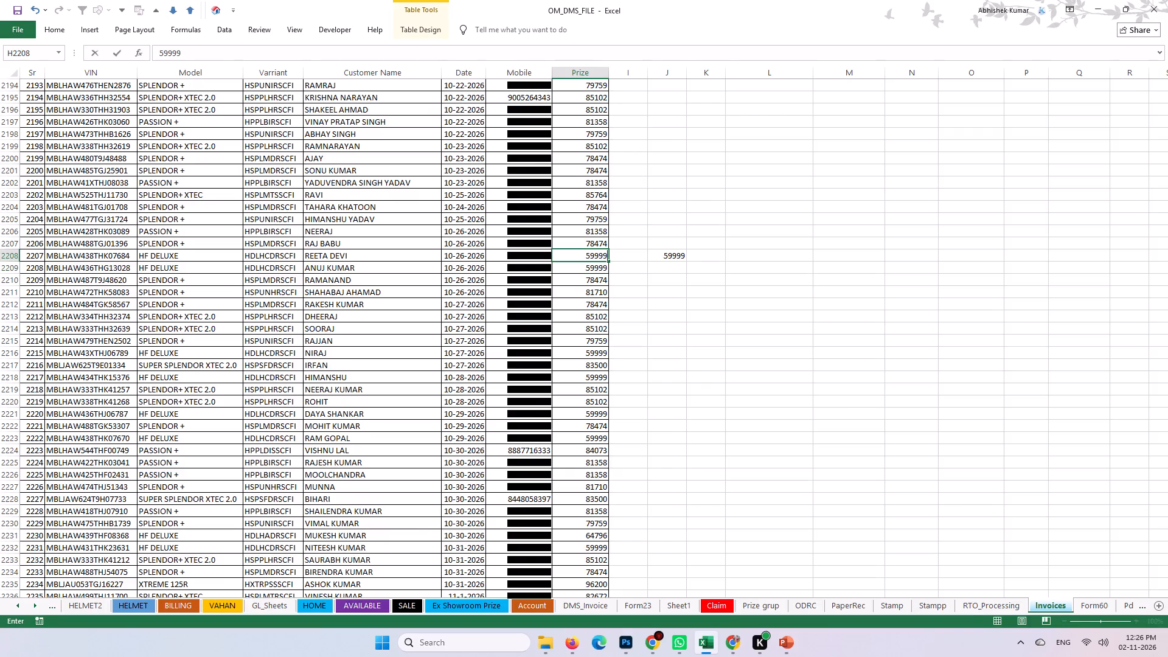
pyautogui.press('Right')
# Clear the helper price from cell J2208 beside the HF DELUXE invoice with serial number 2207.
pyautogui.press('Right')
pyautogui.press('BackSpace')
pyautogui.press('Return')
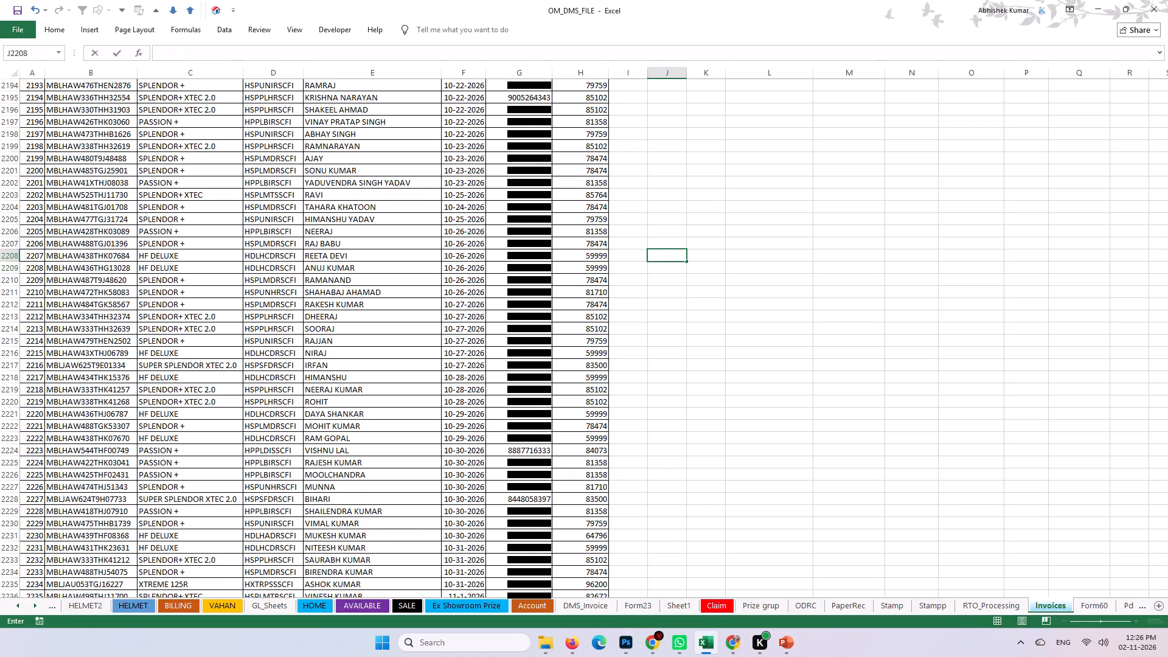
pyautogui.press('Up')
pyautogui.press('Left')
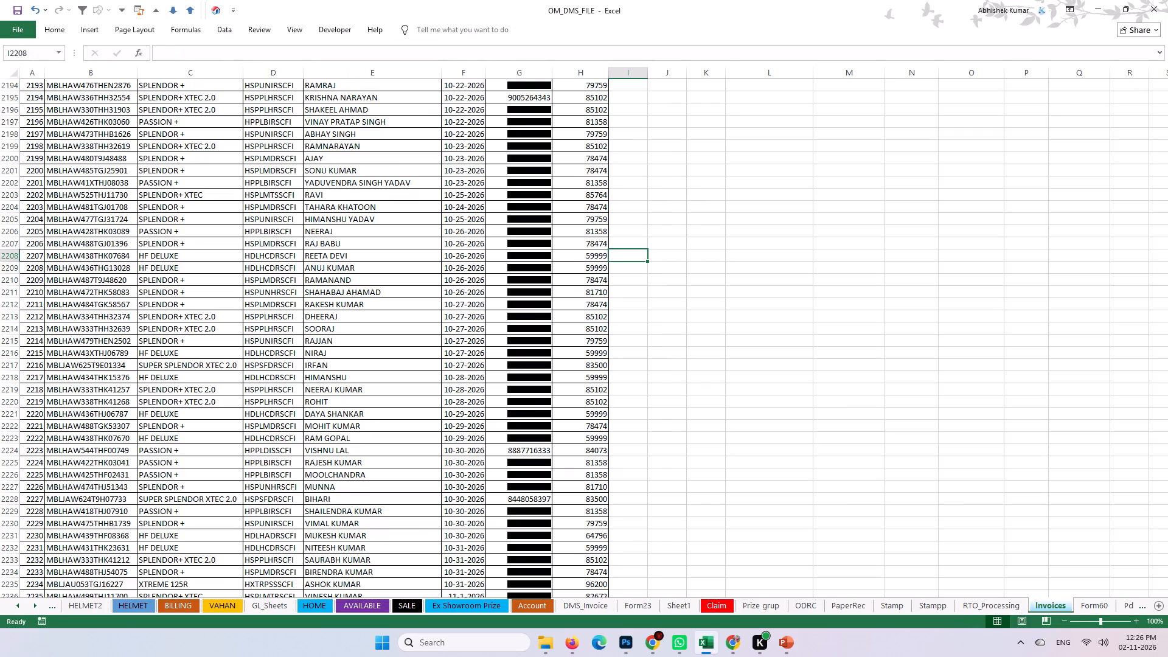
pyautogui.press('Down')
# Examine the models and prices of the invoices on the Invoices sheet, from early November 2026 back to mid-September 2026.
pyautogui.scroll(-1, 428, 313)
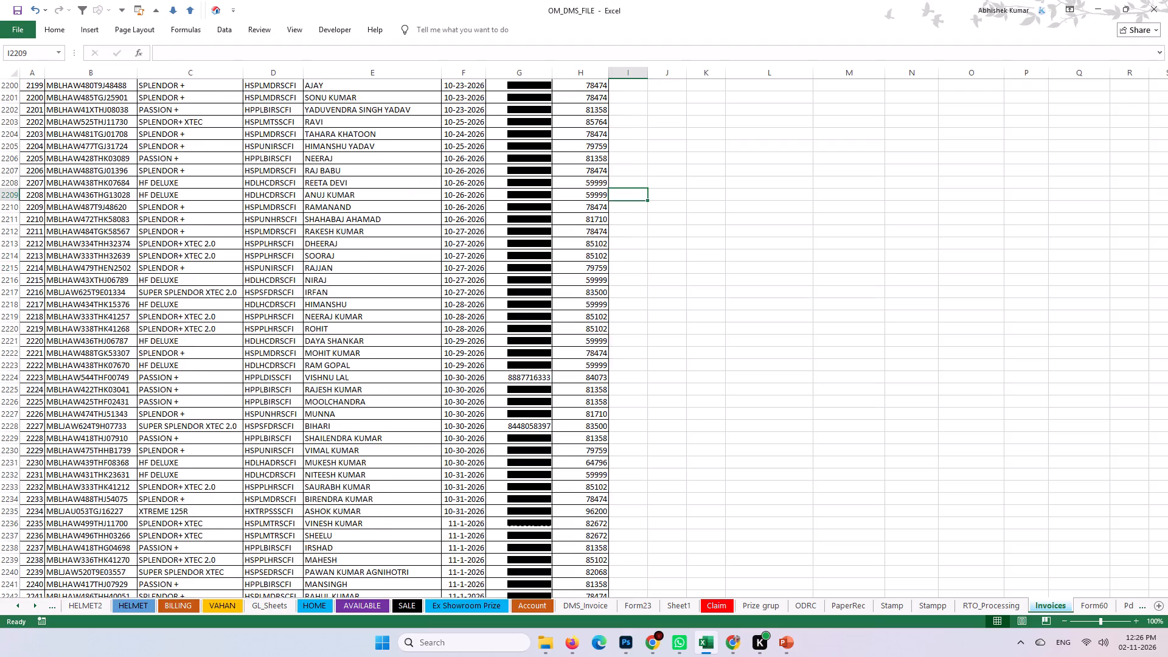
pyautogui.scroll(-1, 452, 332)
pyautogui.scroll(2, 510, 383)
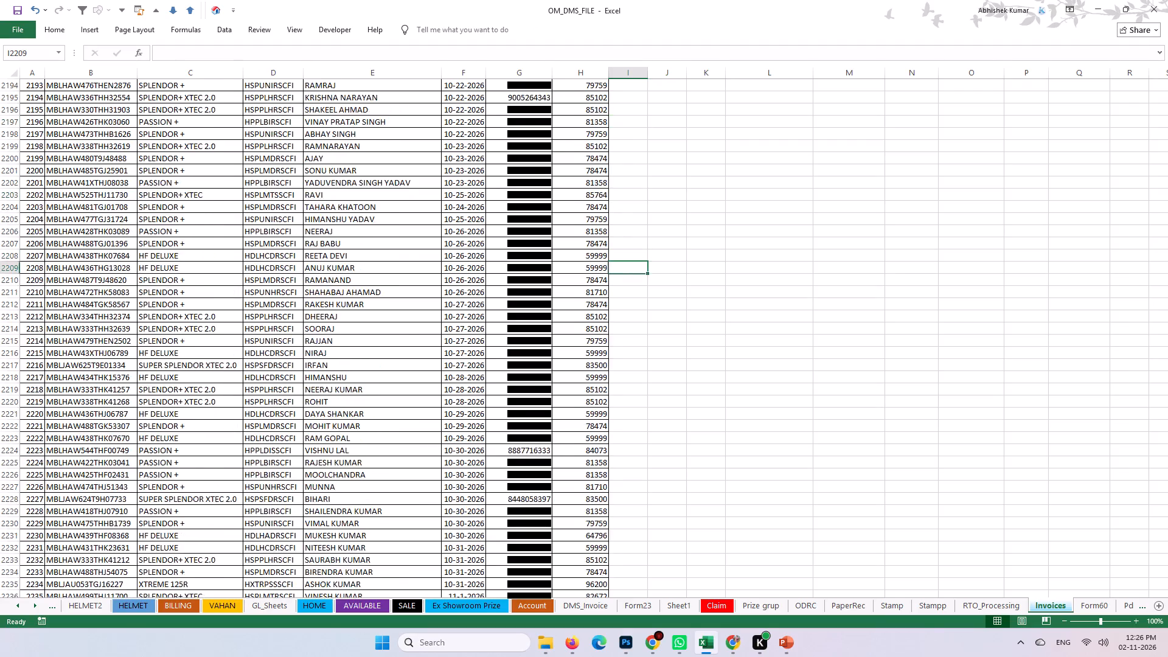
pyautogui.scroll(2, 510, 383)
pyautogui.scroll(1, 575, 345)
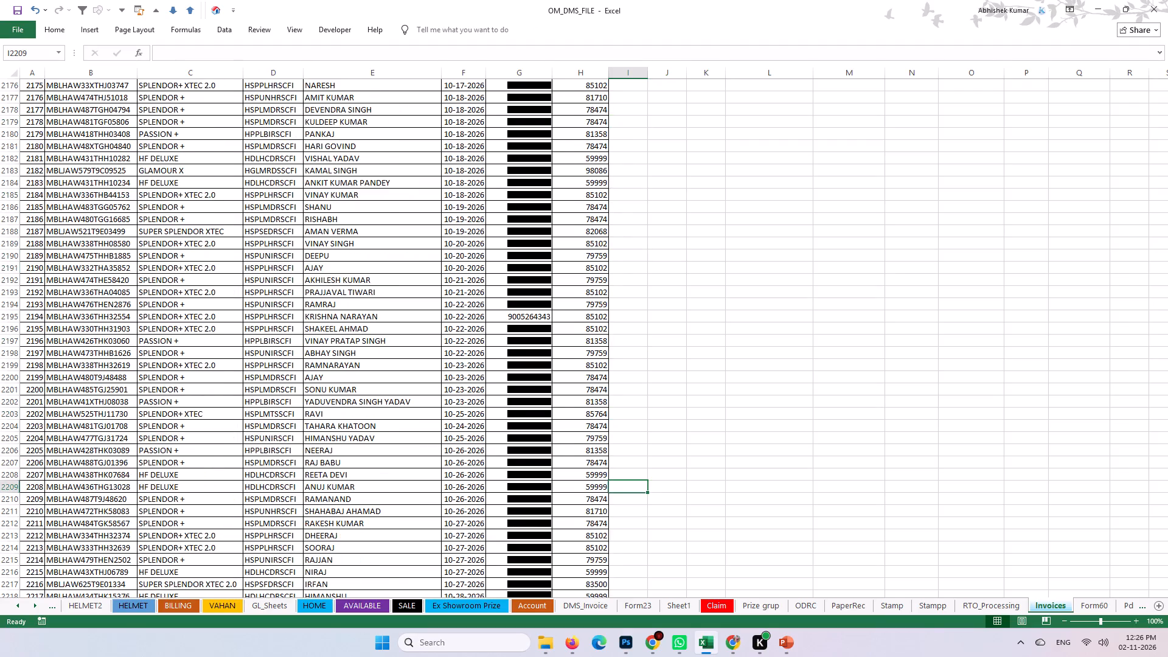
pyautogui.scroll(1, 576, 344)
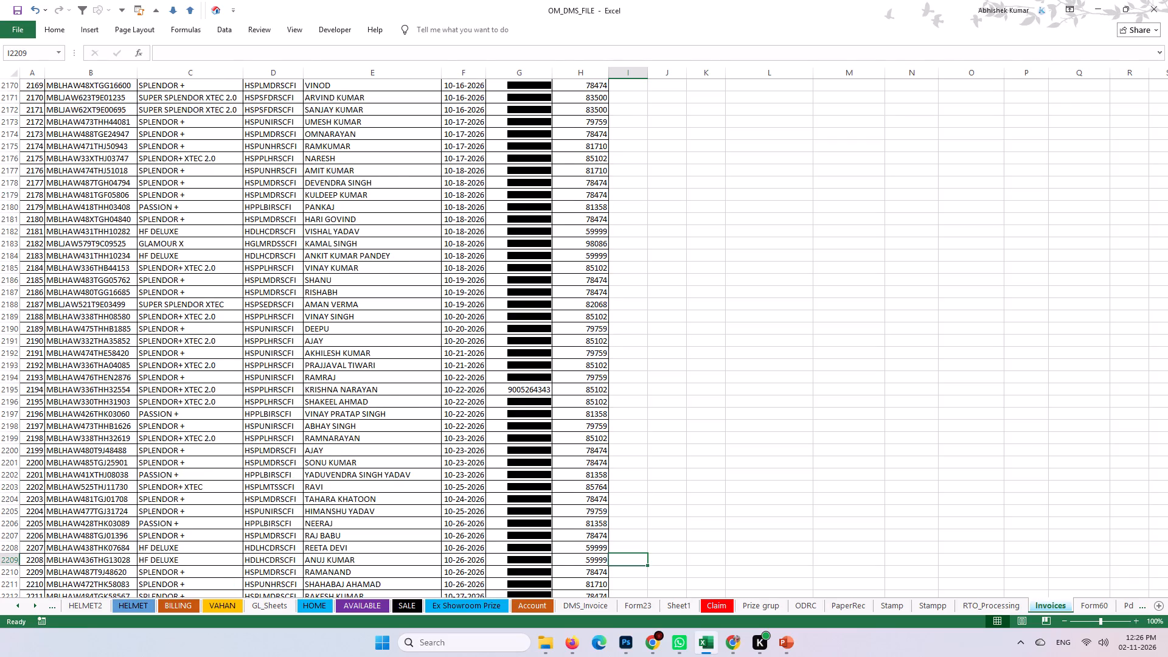
pyautogui.scroll(1, 576, 344)
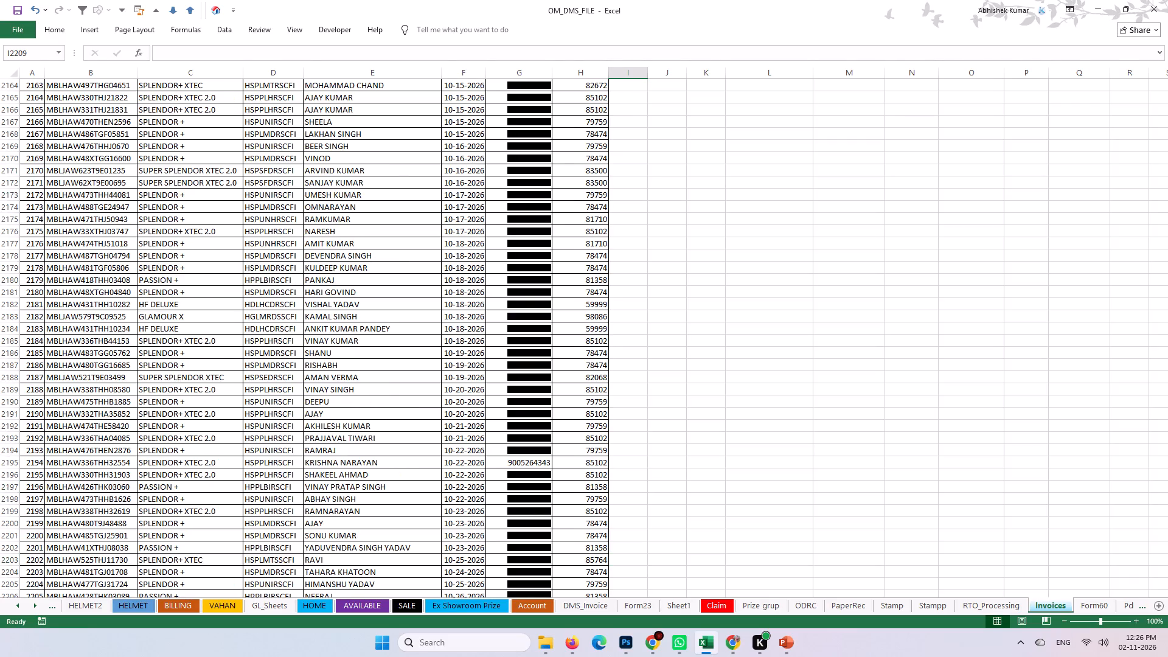
pyautogui.scroll(-1, 572, 345)
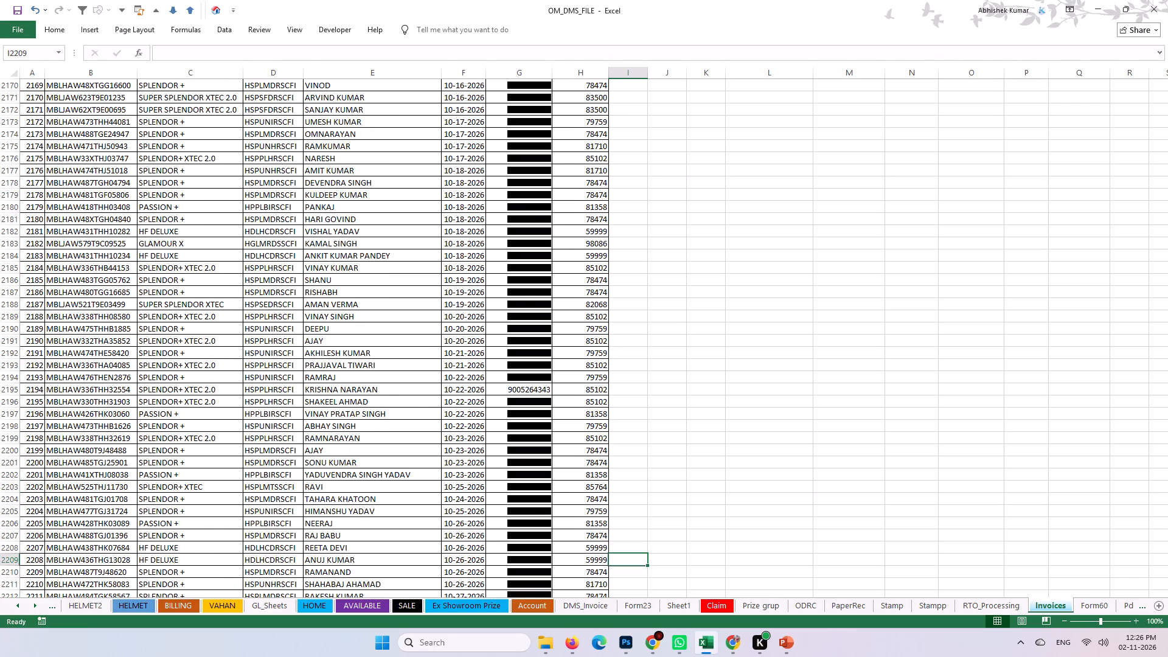
pyautogui.scroll(-1, 572, 345)
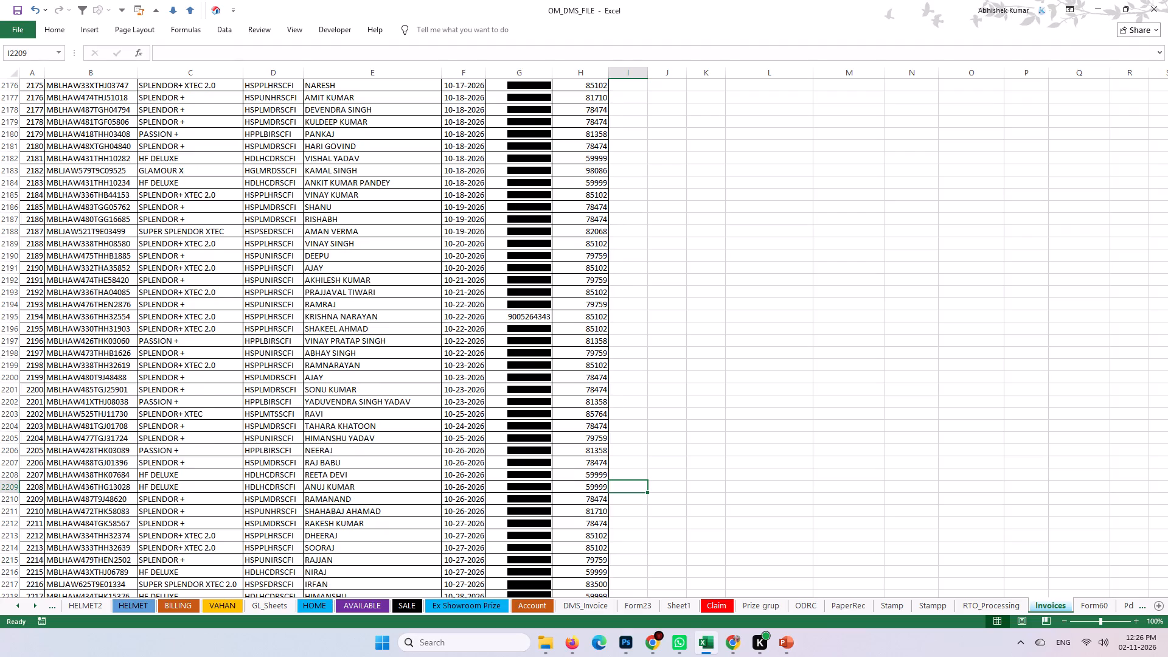
pyautogui.scroll(-2, 580, 476)
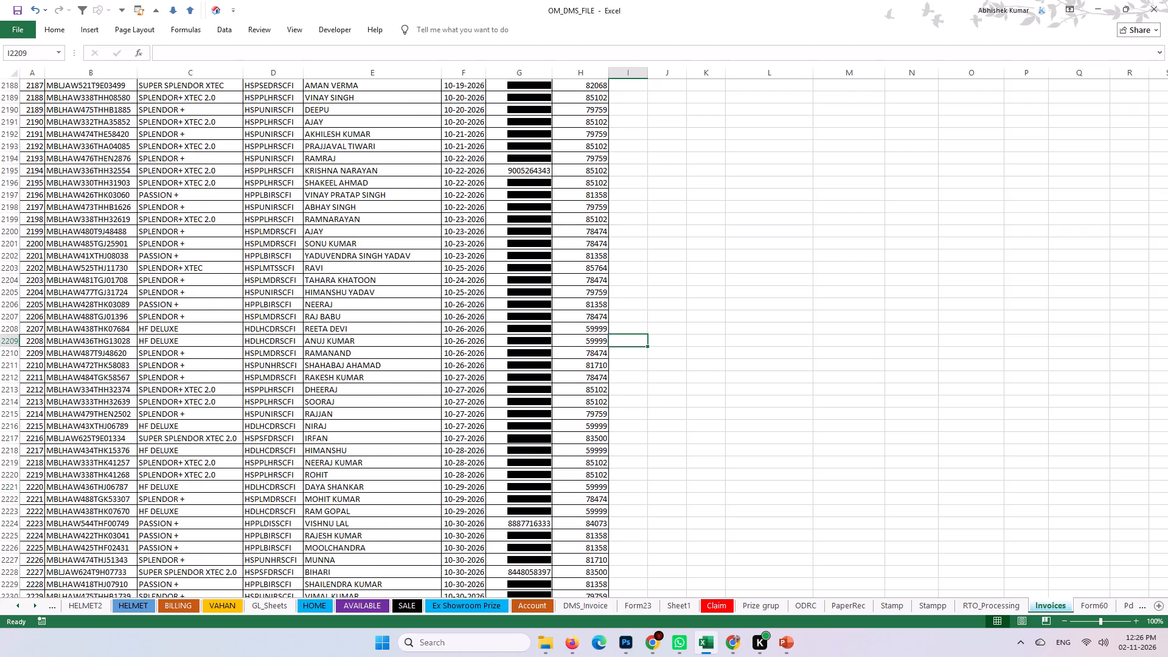
pyautogui.scroll(-2, 565, 472)
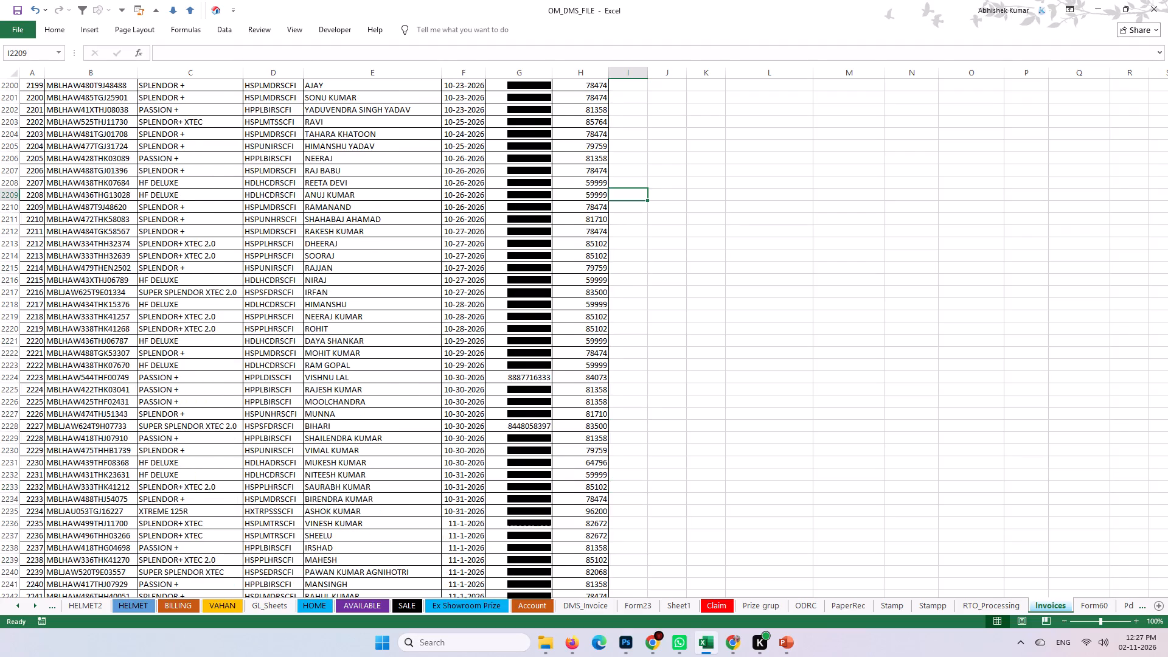
pyautogui.scroll(-1, 565, 474)
pyautogui.scroll(7, 565, 474)
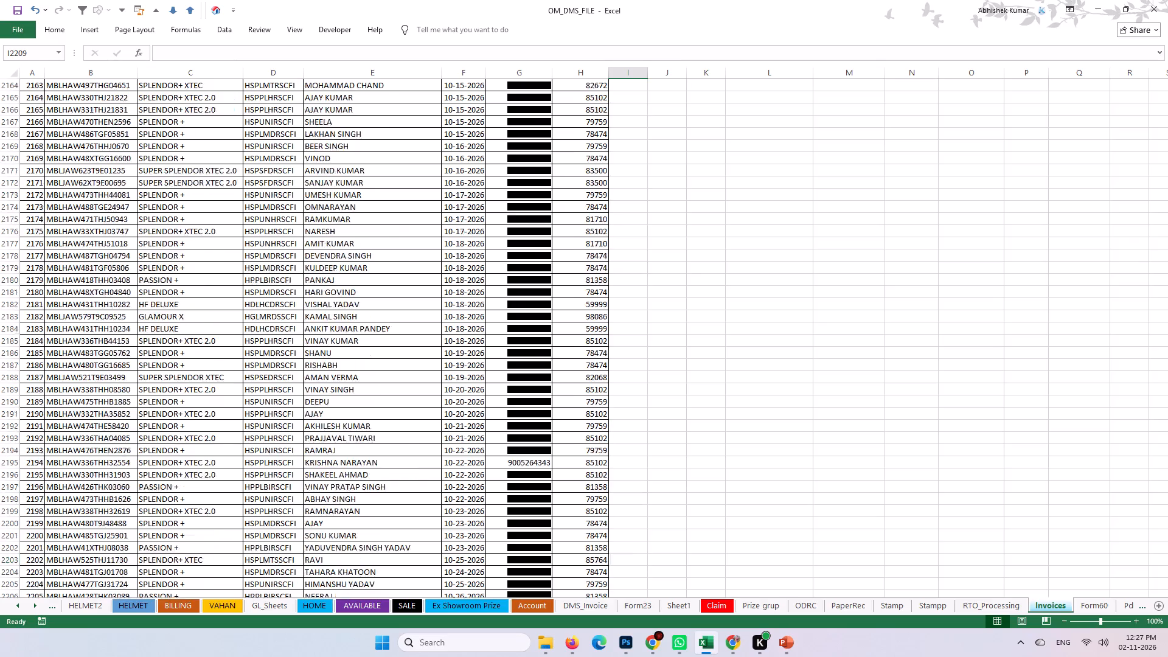
pyautogui.scroll(3, 582, 445)
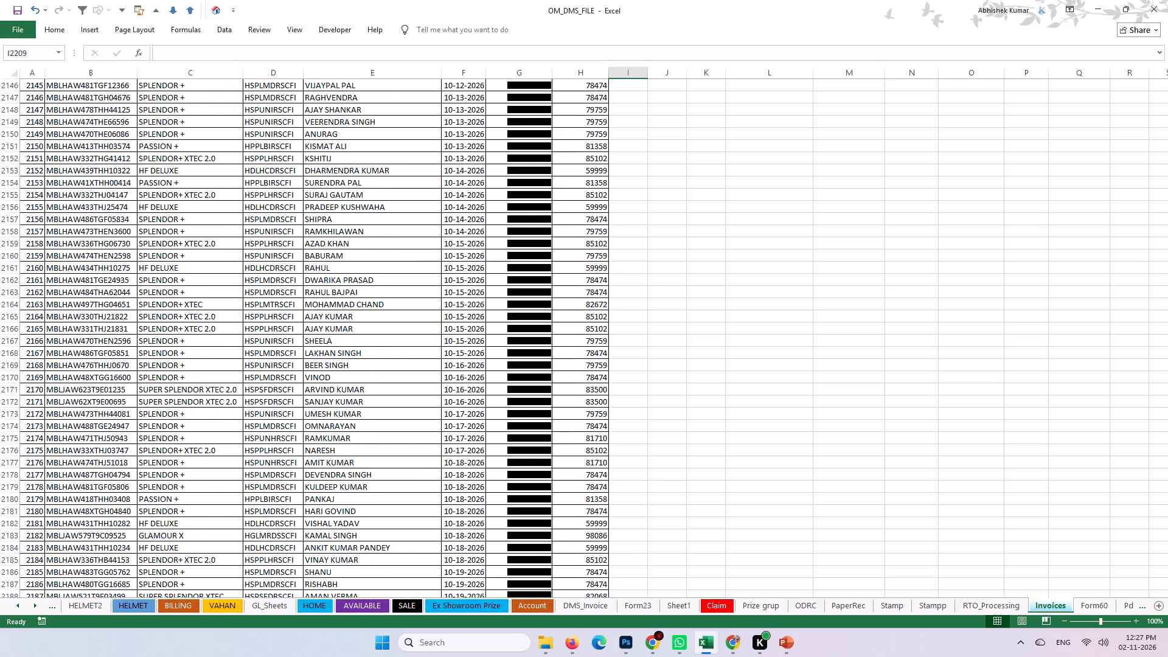
pyautogui.scroll(2, 582, 444)
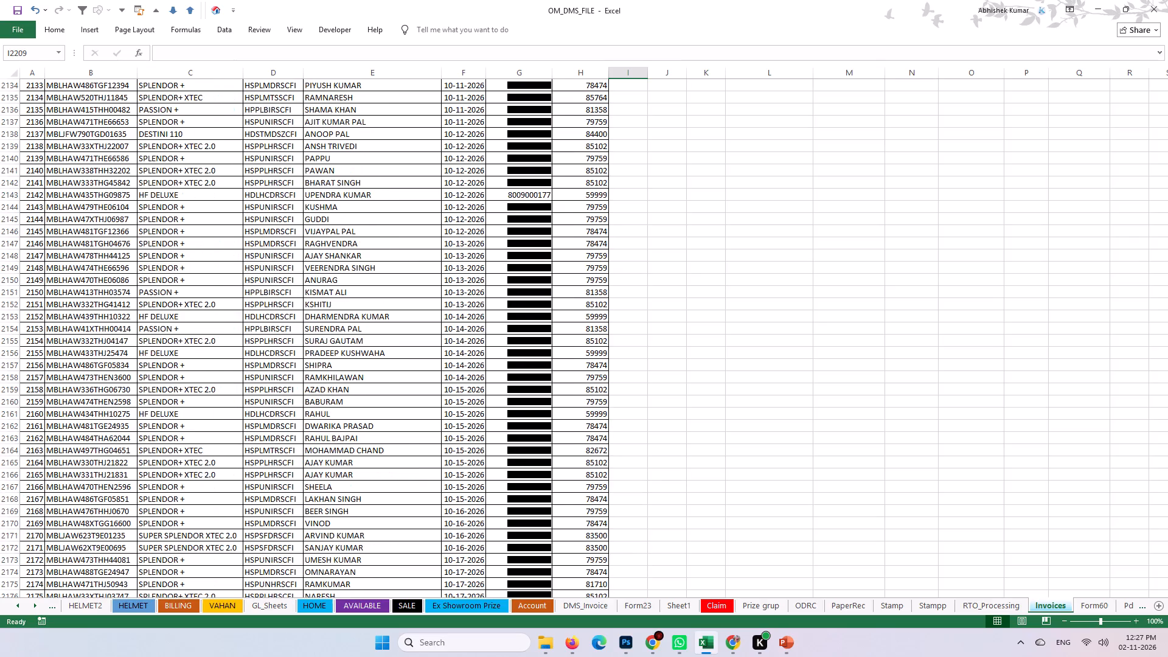
pyautogui.scroll(2, 582, 444)
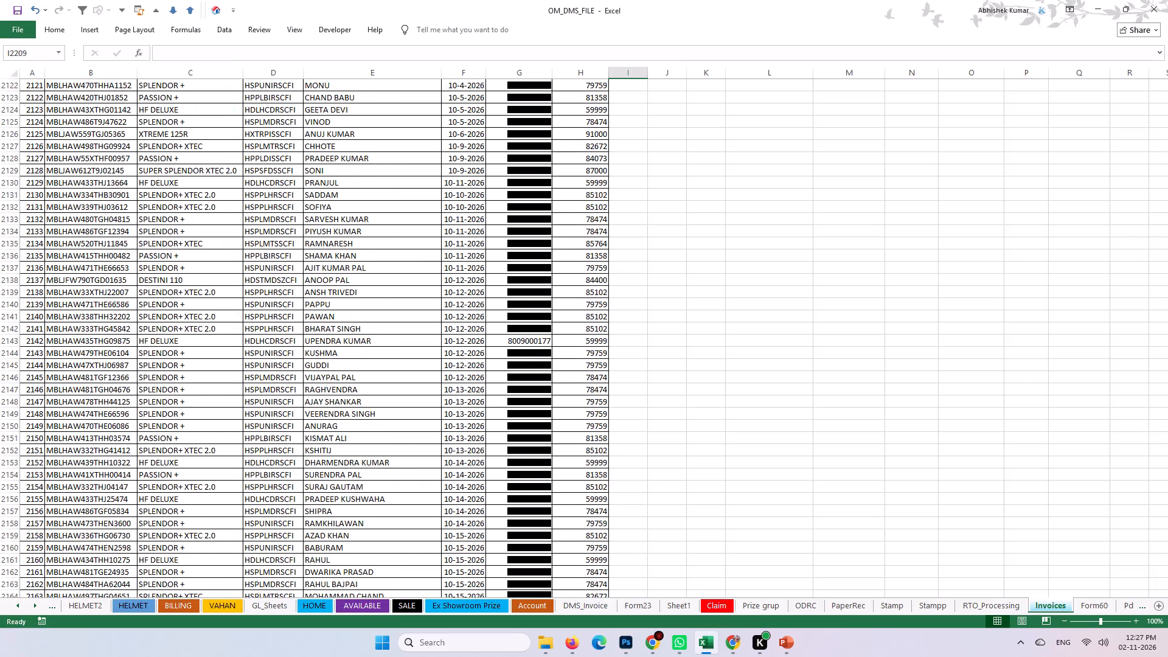
pyautogui.scroll(3, 582, 444)
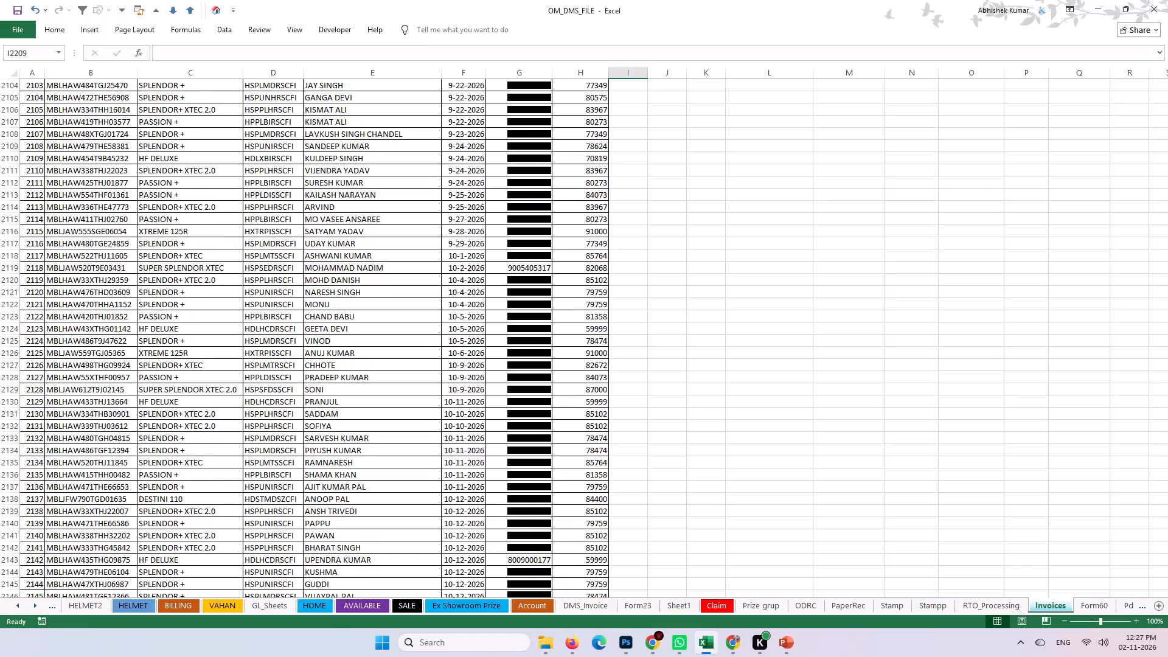
pyautogui.scroll(1, 582, 432)
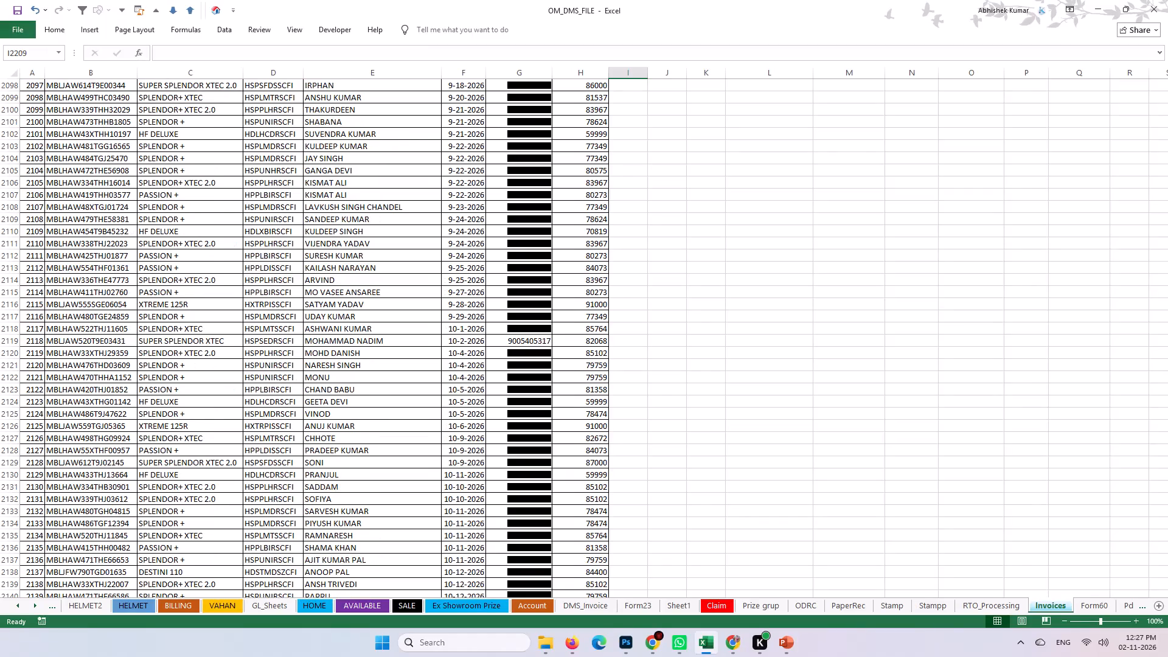
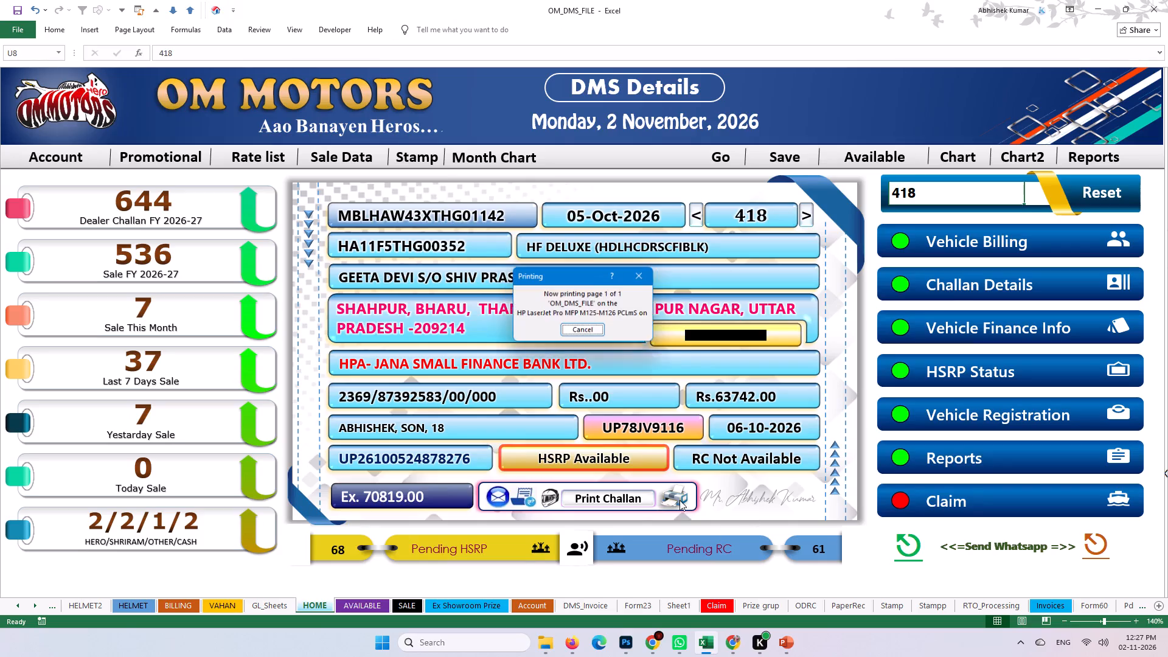
# On the Invoices sheet, set the price of the HF DELUXE invoice with serial number 2123 to 59999.
pyautogui.click(1035, 605)
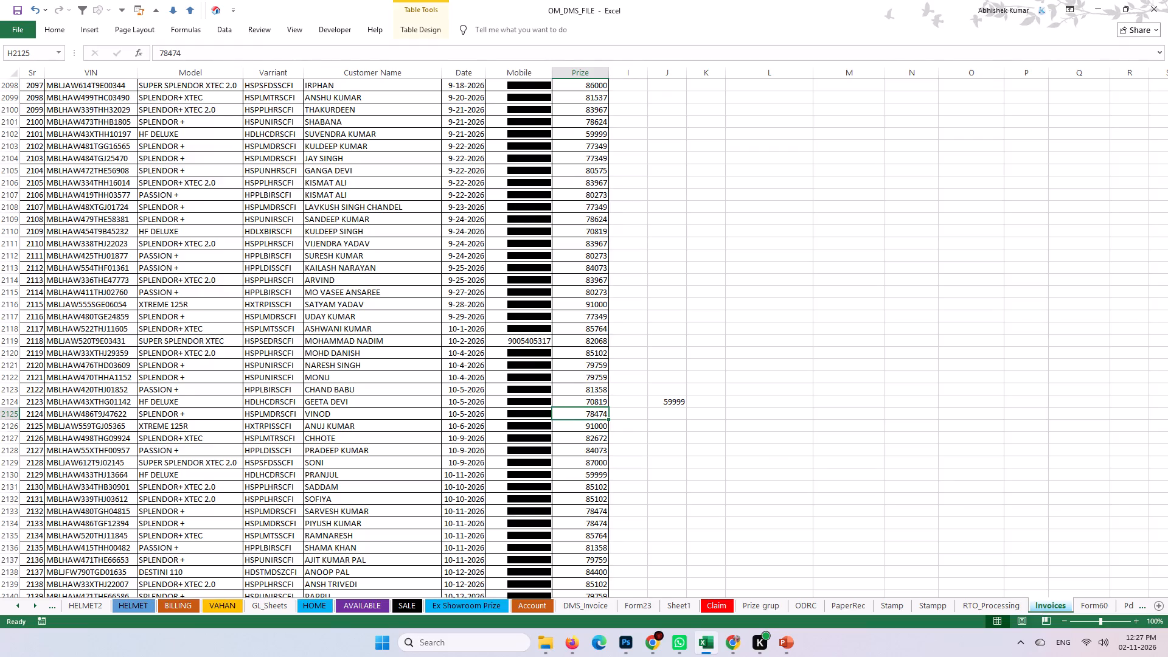
pyautogui.click(592, 398)
pyautogui.write('59999')
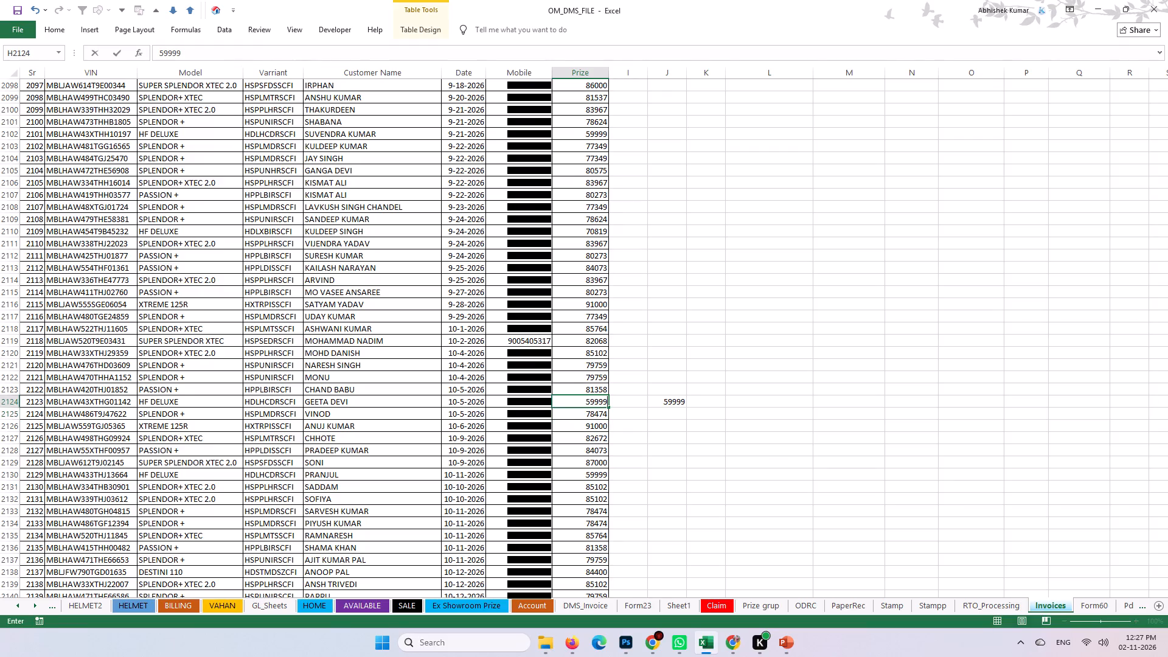
pyautogui.press('Right')
# Clear the helper price from cell J2124 beside the HF DELUXE invoice with serial number 2123.
pyautogui.press('Right')
pyautogui.press('BackSpace')
pyautogui.press('Return')
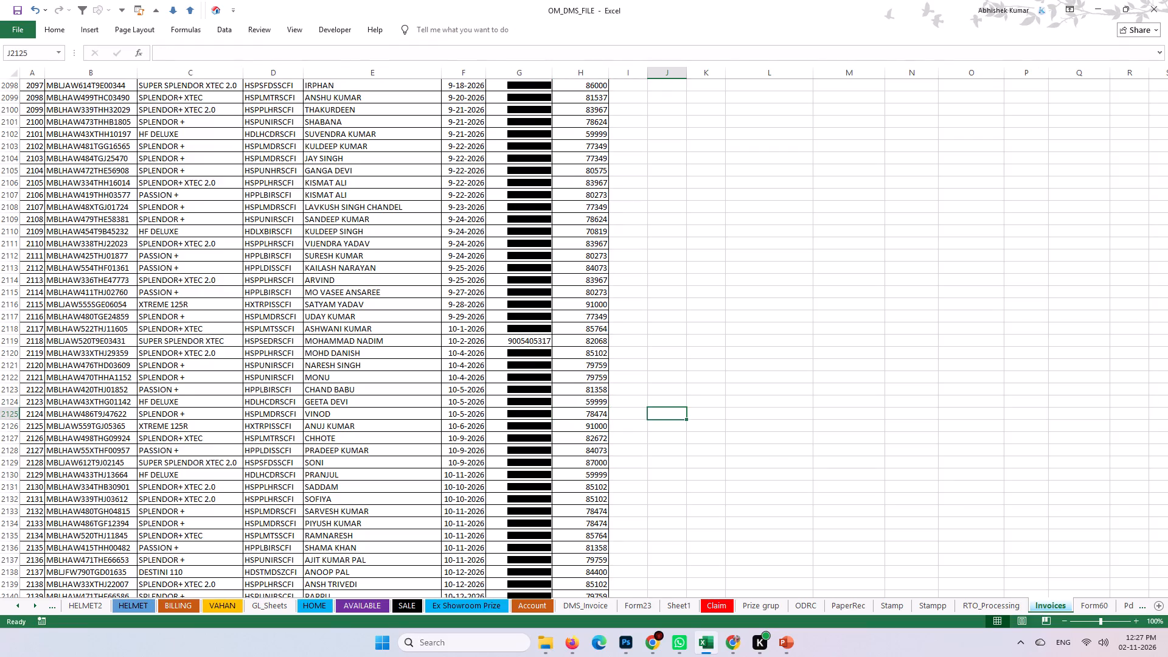
# Print the HIBIPL-PolicyDetails insurance policy from record 418's customer folder in RTO Documents2, and close the PDF.
pyautogui.click(551, 638)
pyautogui.click(394, 32)
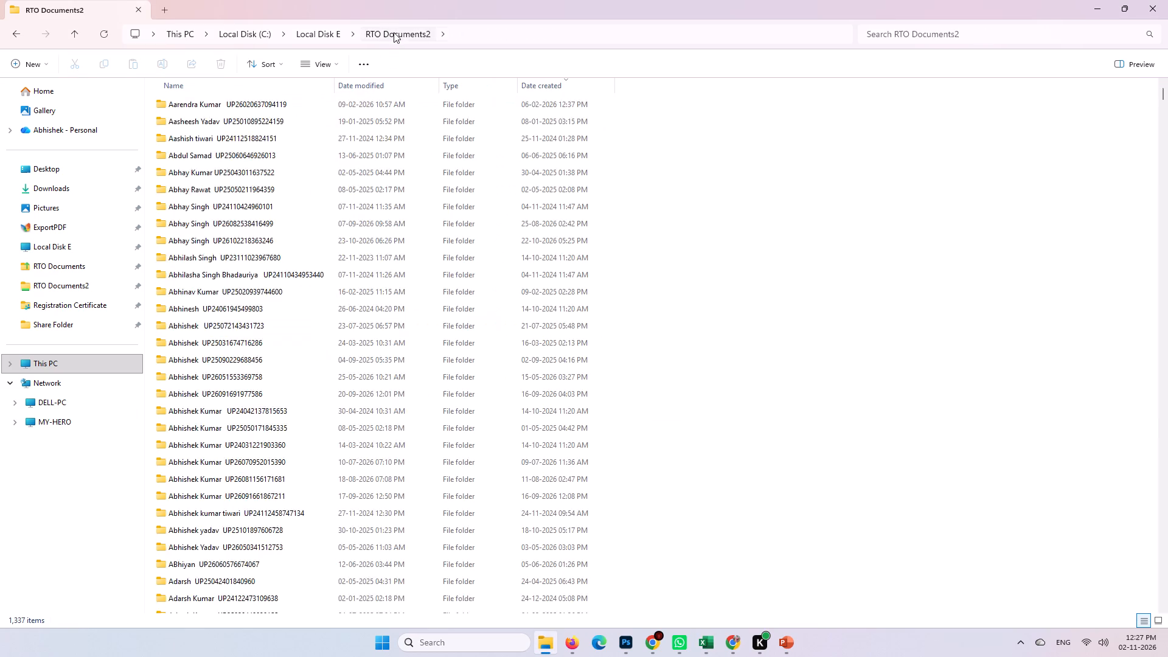
pyautogui.write('fe')
pyautogui.press('Home')
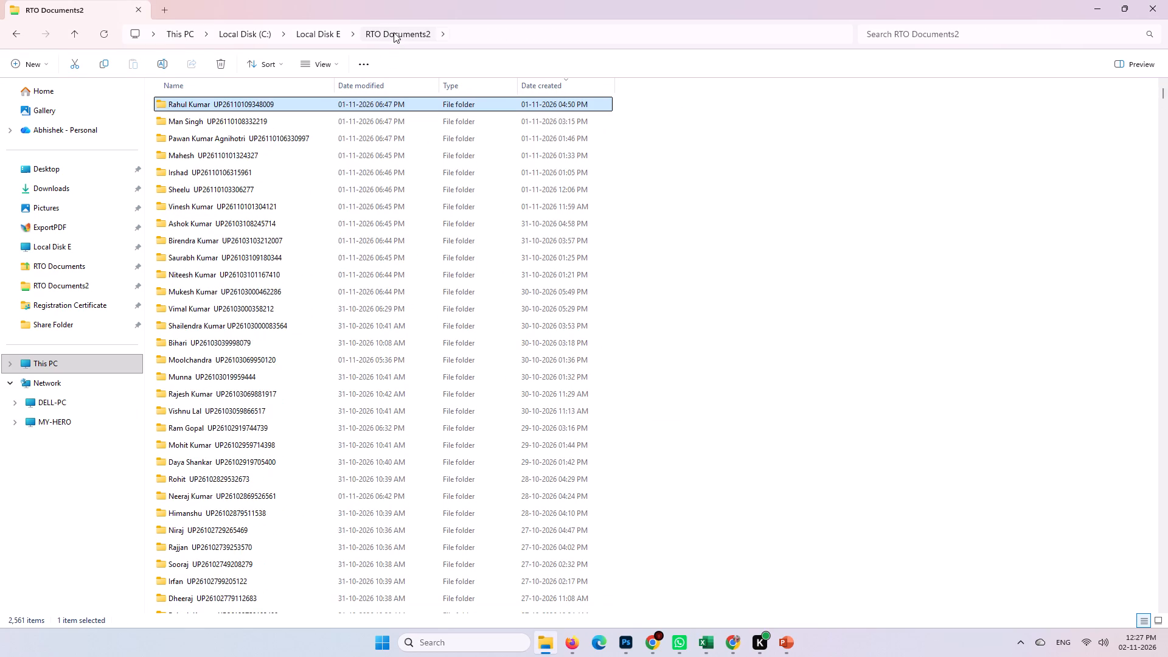
pyautogui.press('Home')
pyautogui.write('geet')
pyautogui.press('Return')
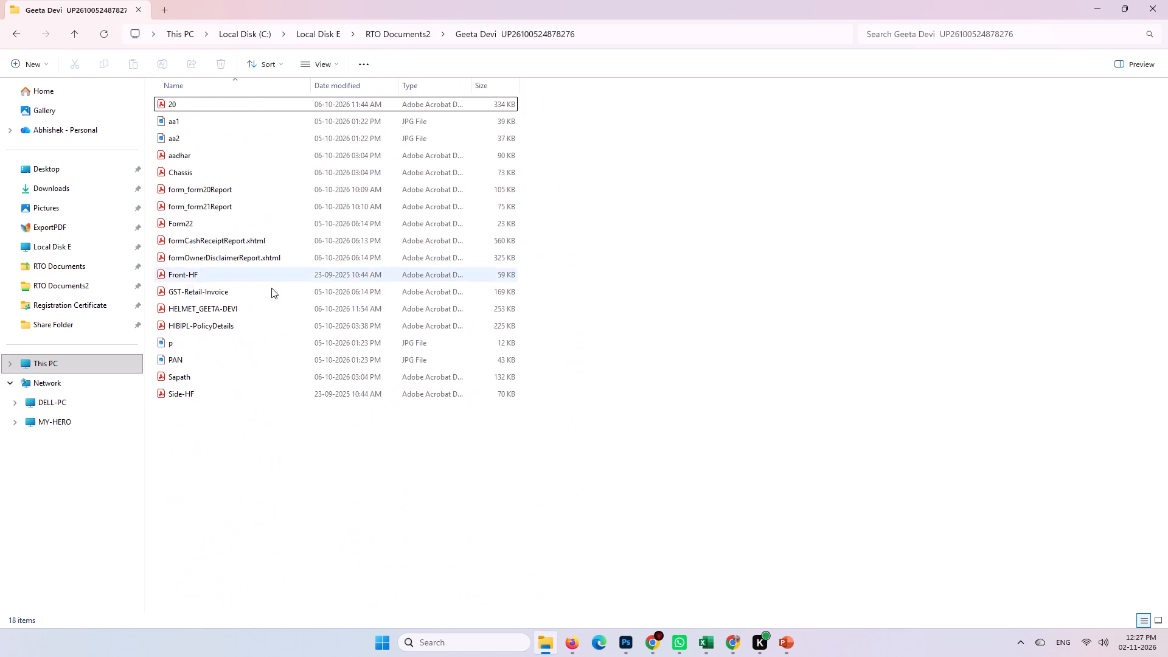
pyautogui.doubleClick(242, 324)
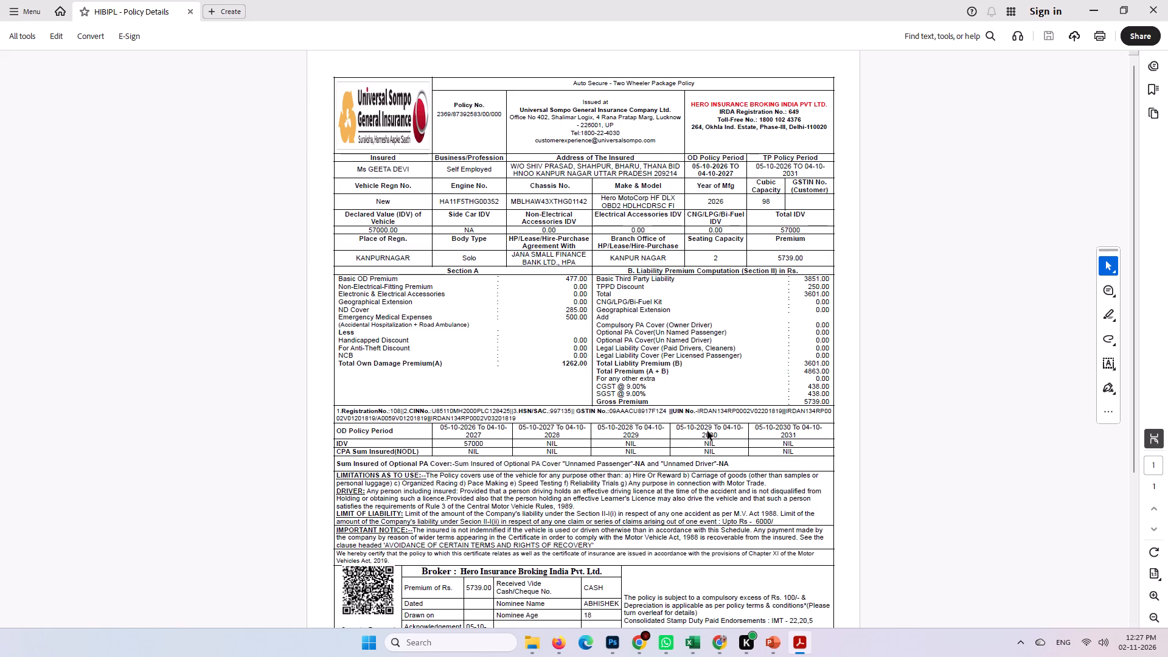
pyautogui.hotkey('ctrl', 'p')
pyautogui.press('Return')
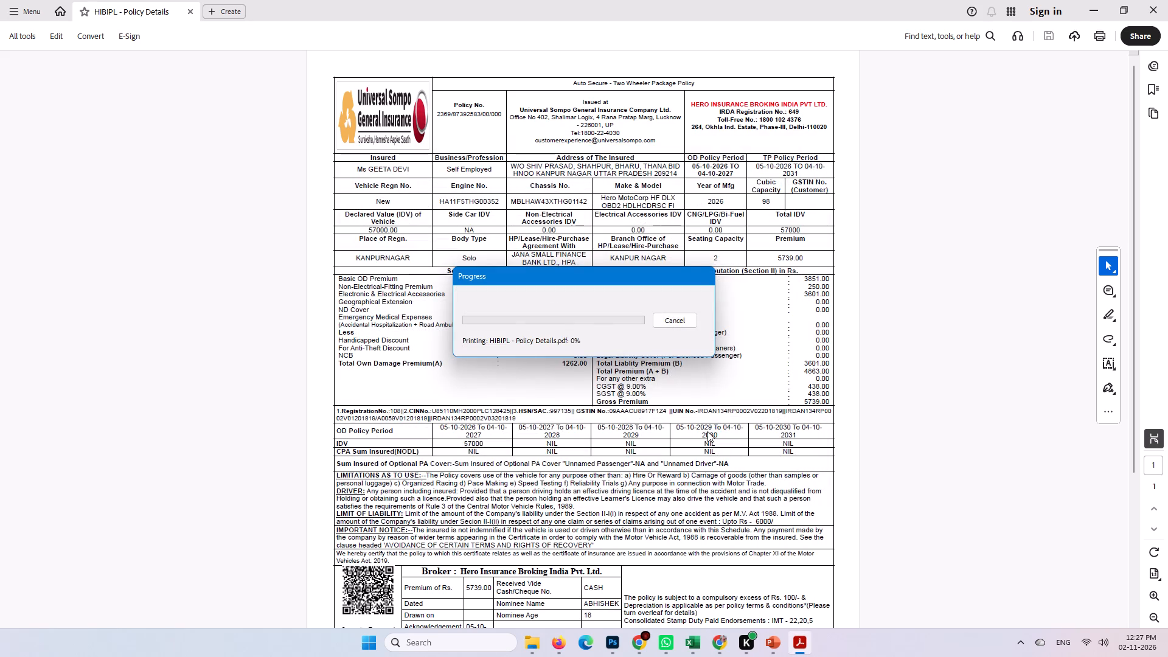
pyautogui.click(1167, 0)
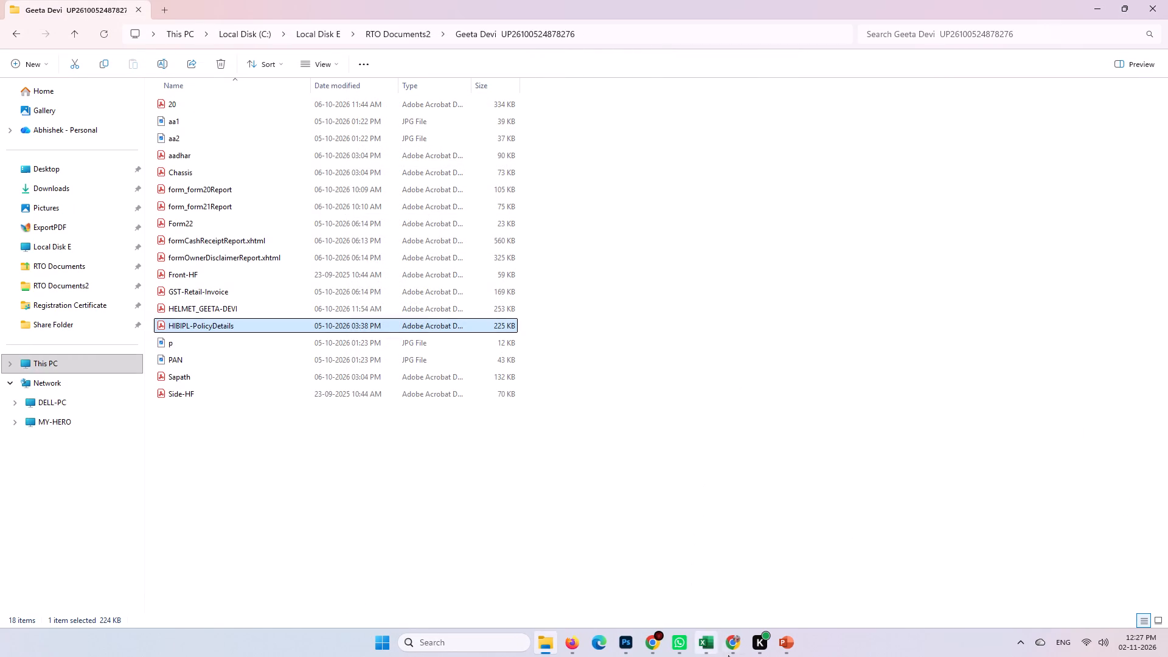
# Back in the Excel workbook's Invoices sheet, check the price of the SPLENDOR+ XTEC 2.0 invoice with serial number 2151.
pyautogui.click(705, 650)
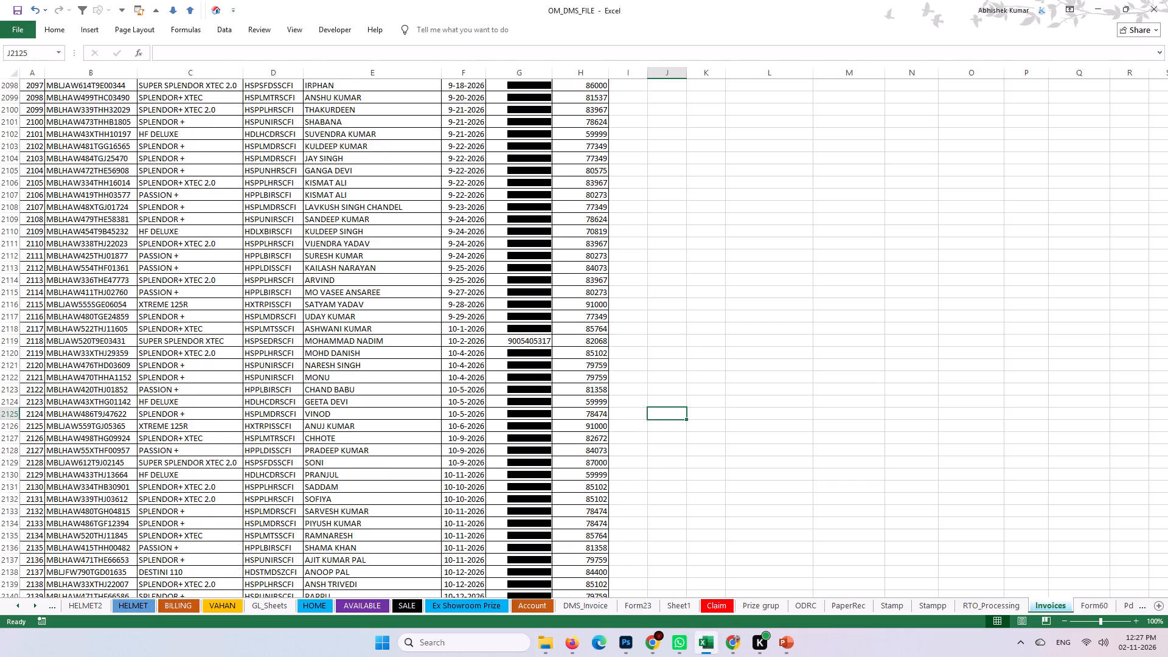
pyautogui.scroll(-2, 520, 386)
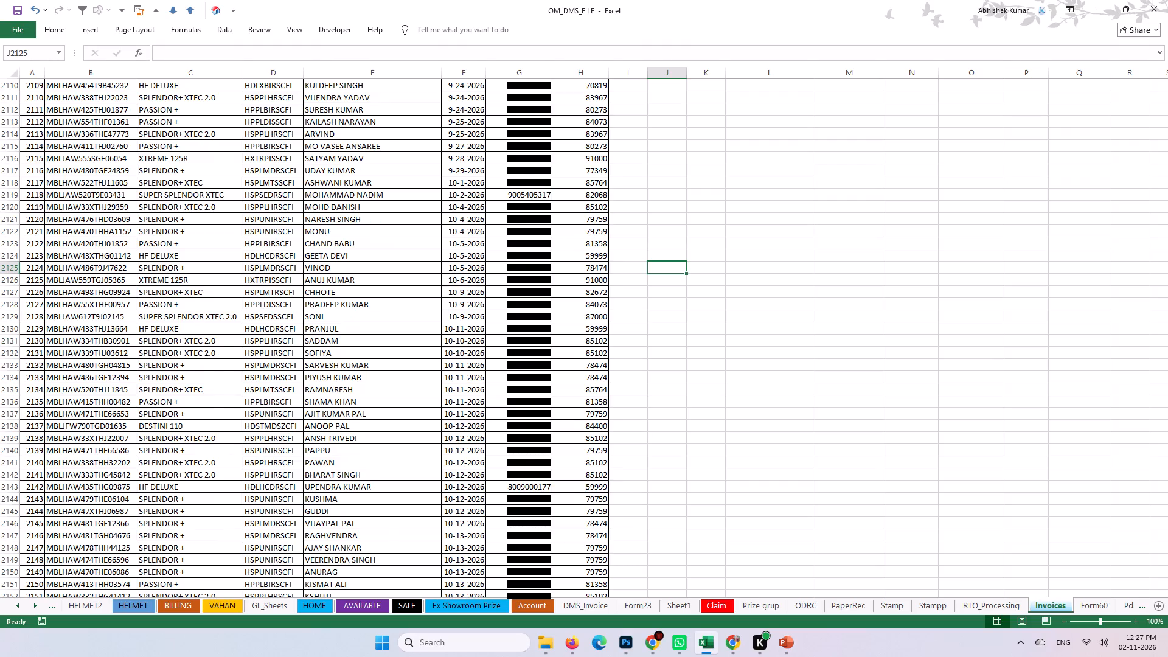
pyautogui.scroll(-1, 520, 398)
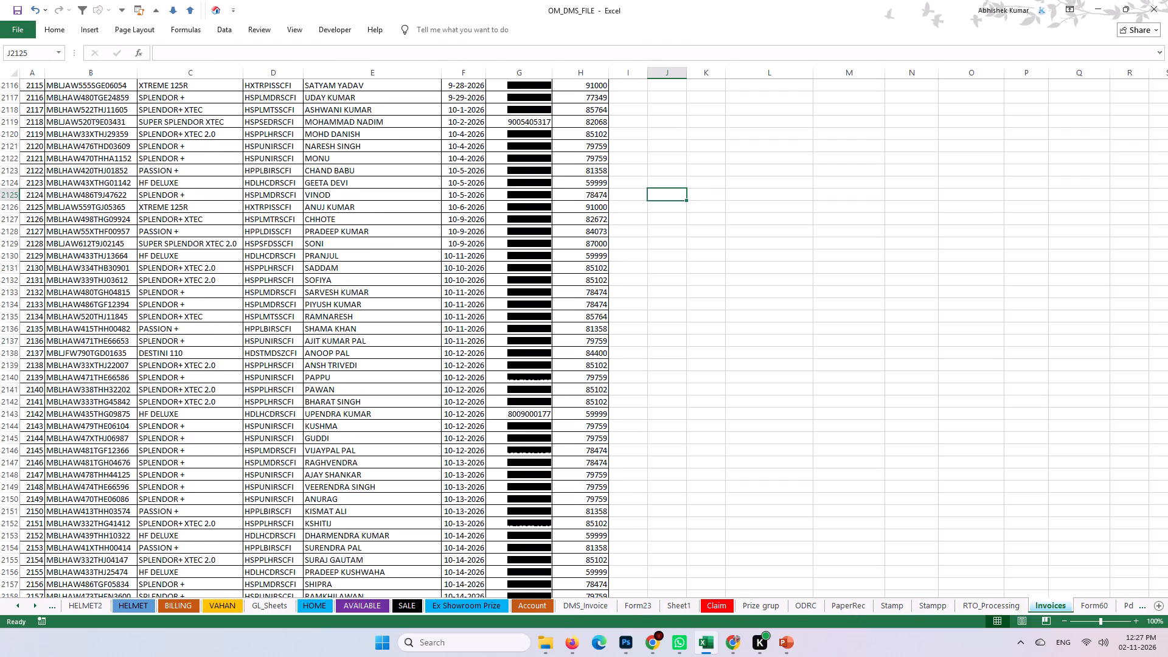
pyautogui.click(603, 523)
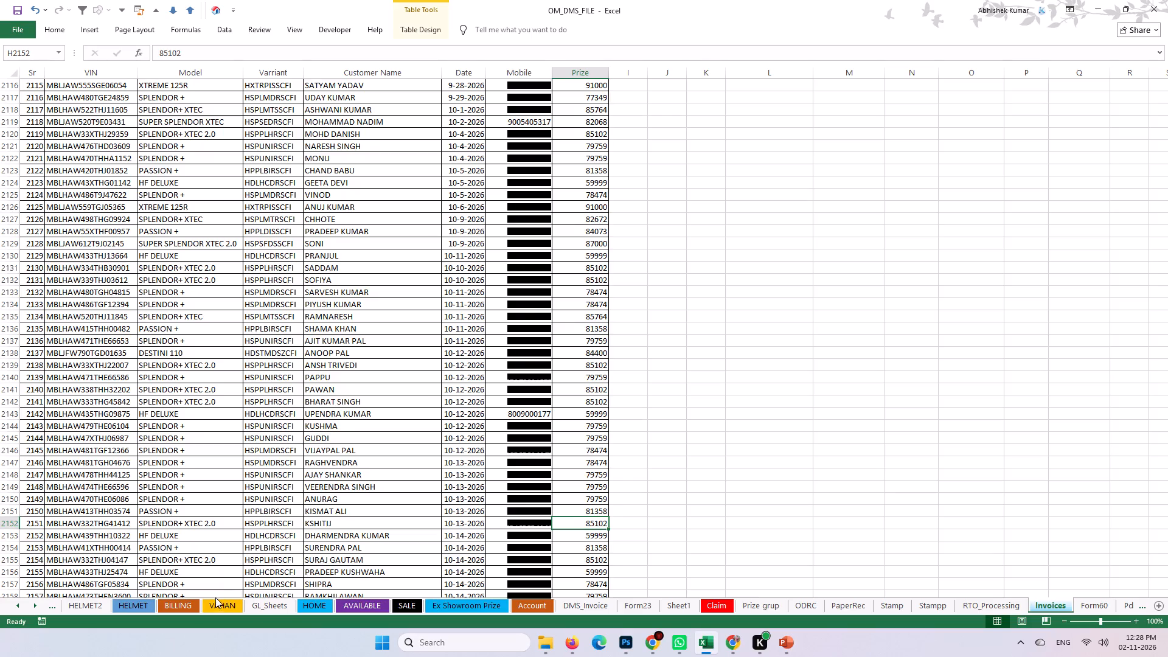
# Go through the Jana Small Finance Bank records on the VAHAN sheet and find record 446, dated 13-10-2026.
pyautogui.click(215, 2)
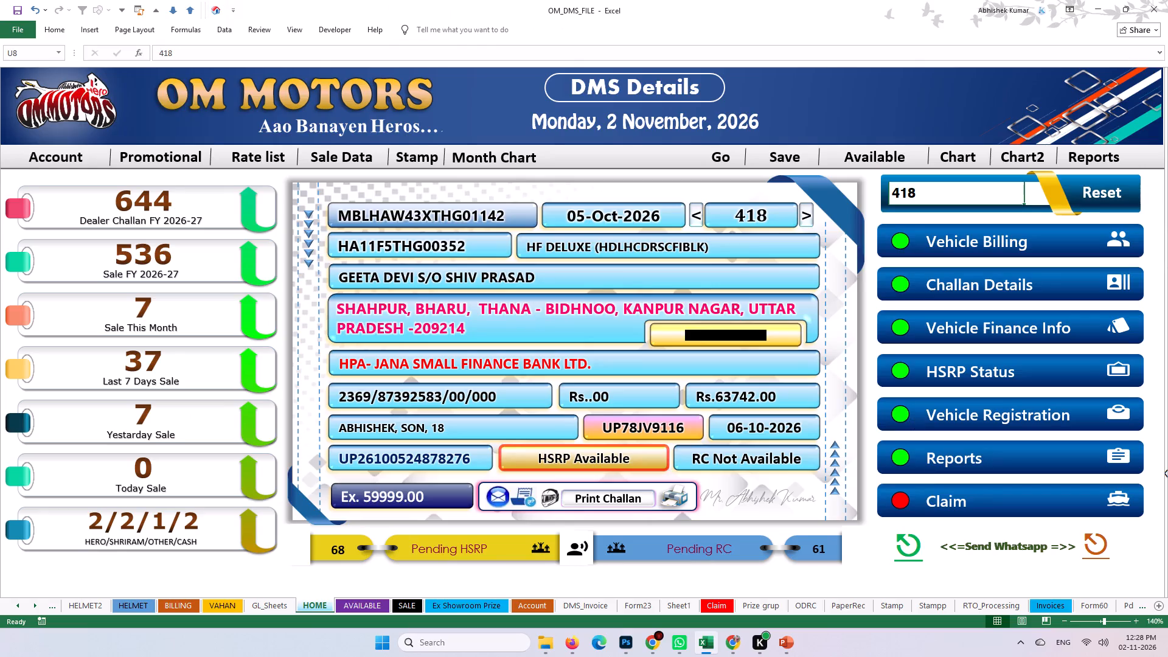
pyautogui.click(980, 425)
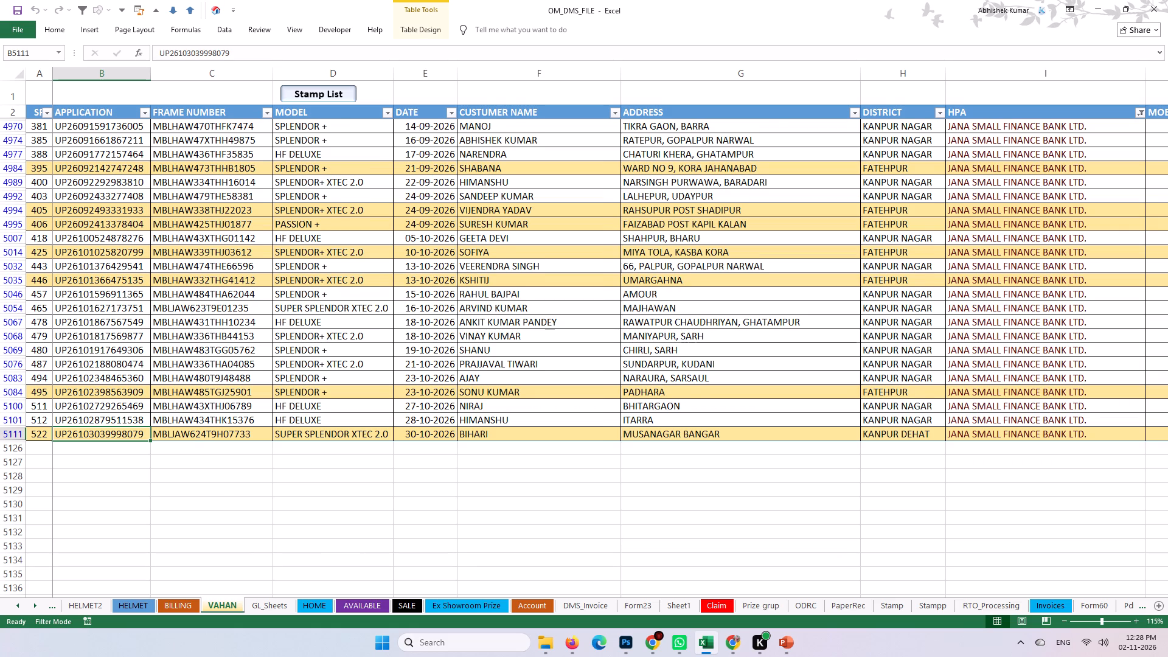
pyautogui.scroll(6, 496, 279)
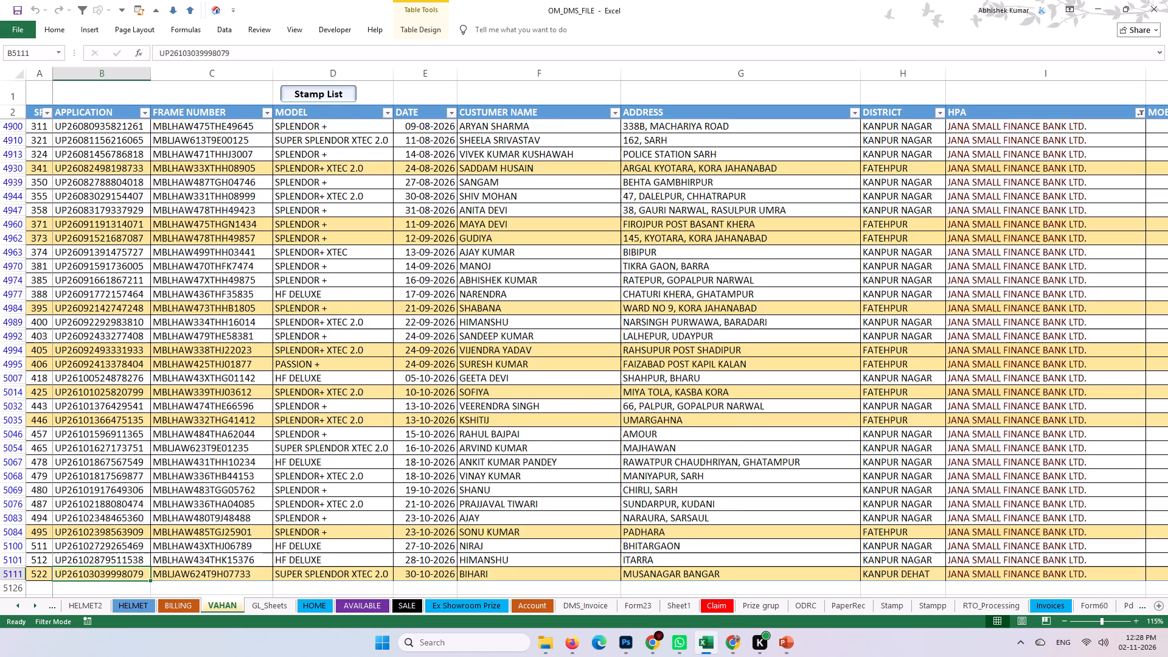
pyautogui.scroll(3, 536, 274)
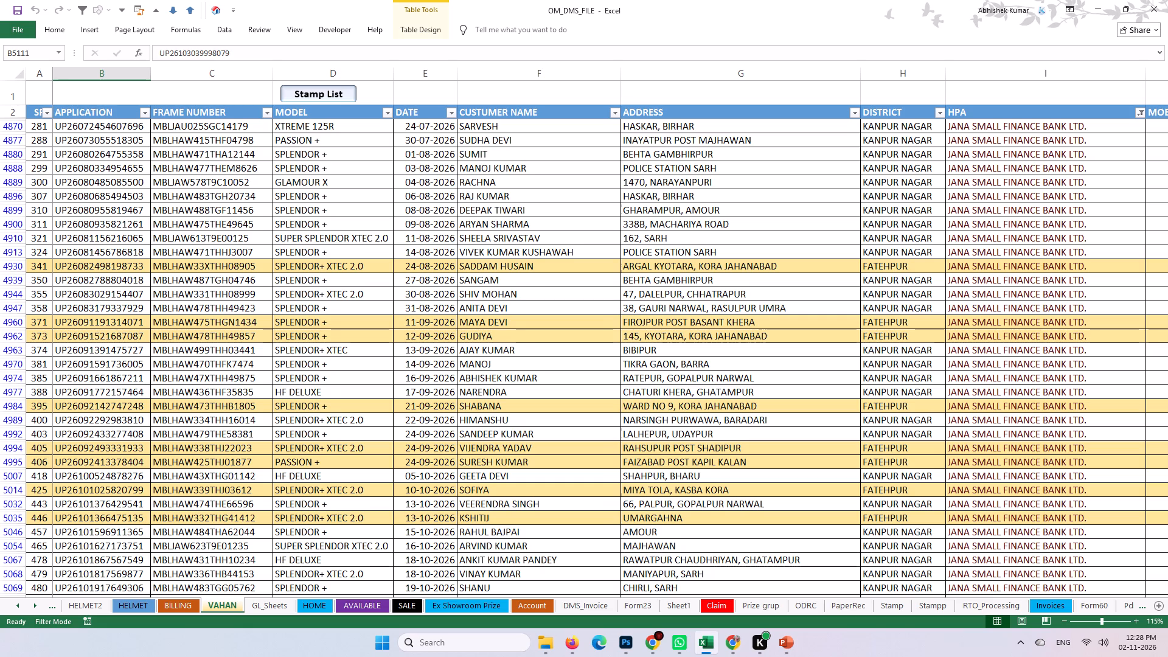
pyautogui.click(510, 519)
# Load record 446 on the HOME sheet and print its challan.
pyautogui.click(221, 13)
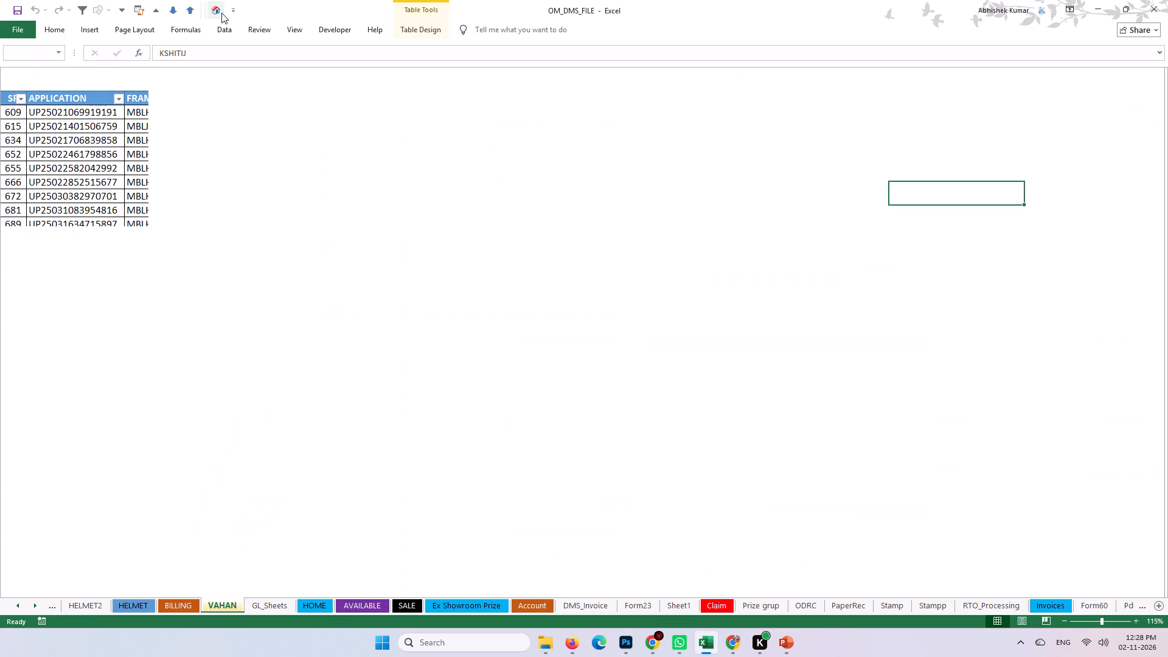
pyautogui.write('446')
pyautogui.press('Return')
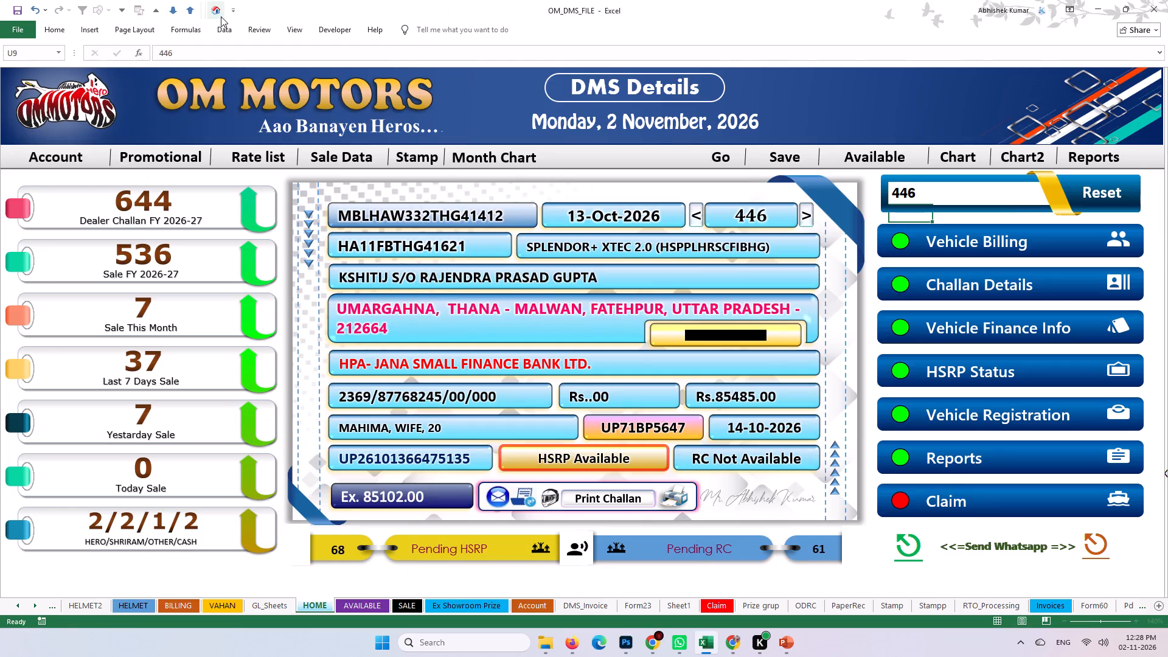
pyautogui.click(681, 496)
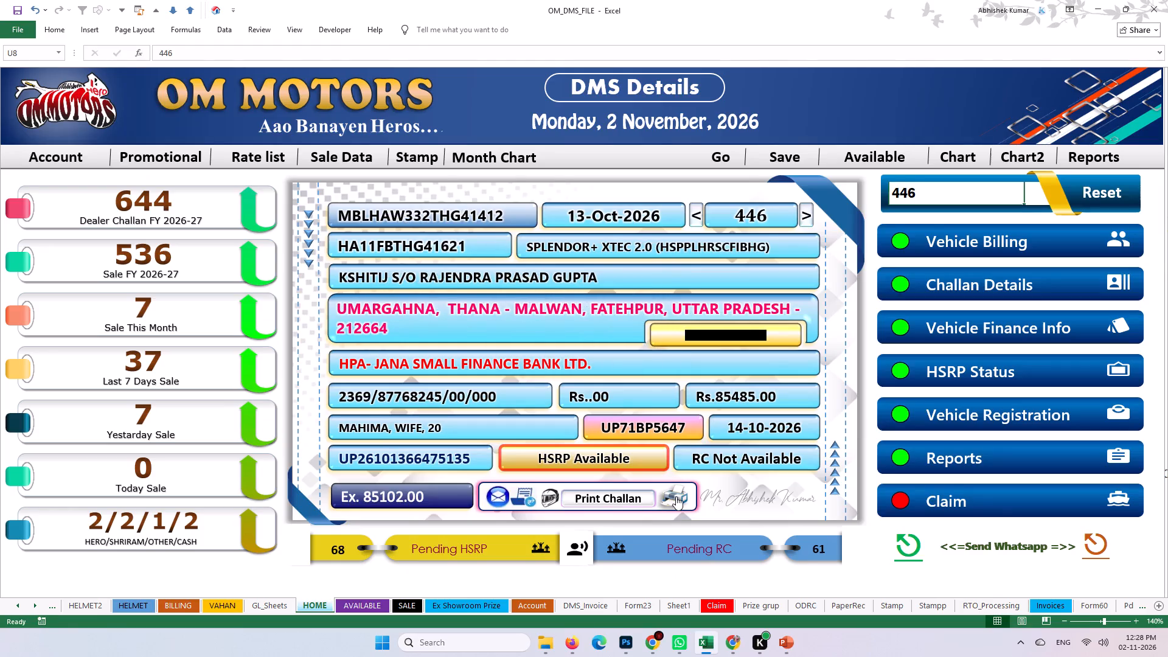
# Print the HIBIPL-PolicyDetails insurance policy from record 446's customer folder in RTO Documents2, and close the PDF.
pyautogui.click(549, 653)
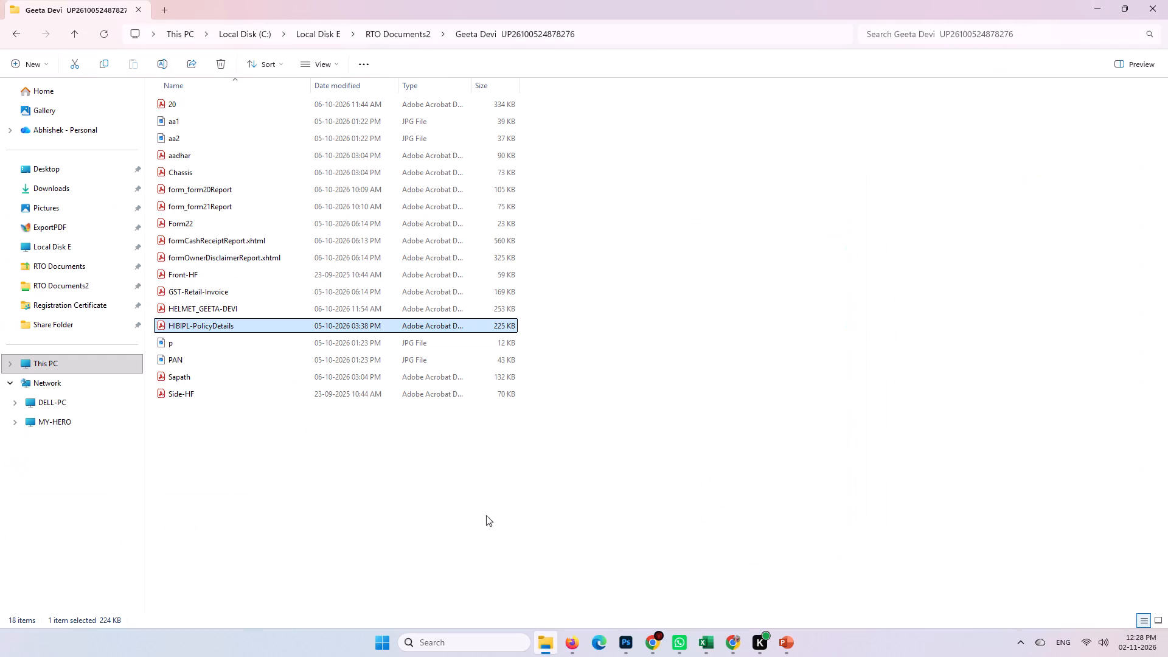
pyautogui.click(402, 32)
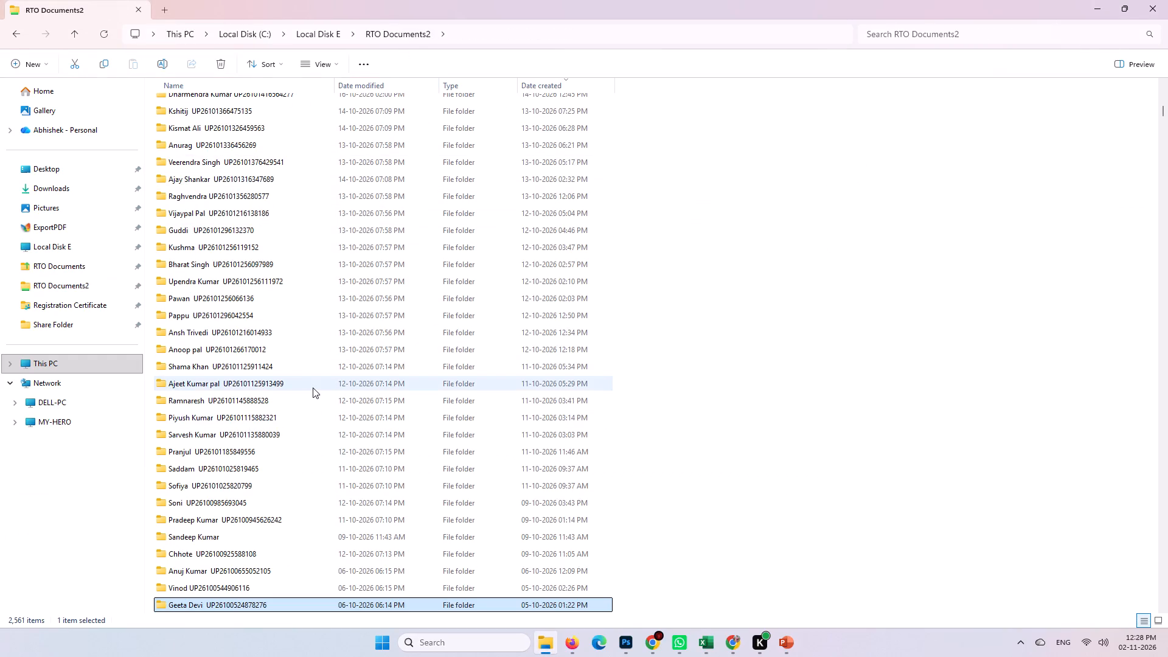
pyautogui.scroll(11, 308, 375)
pyautogui.click(246, 126)
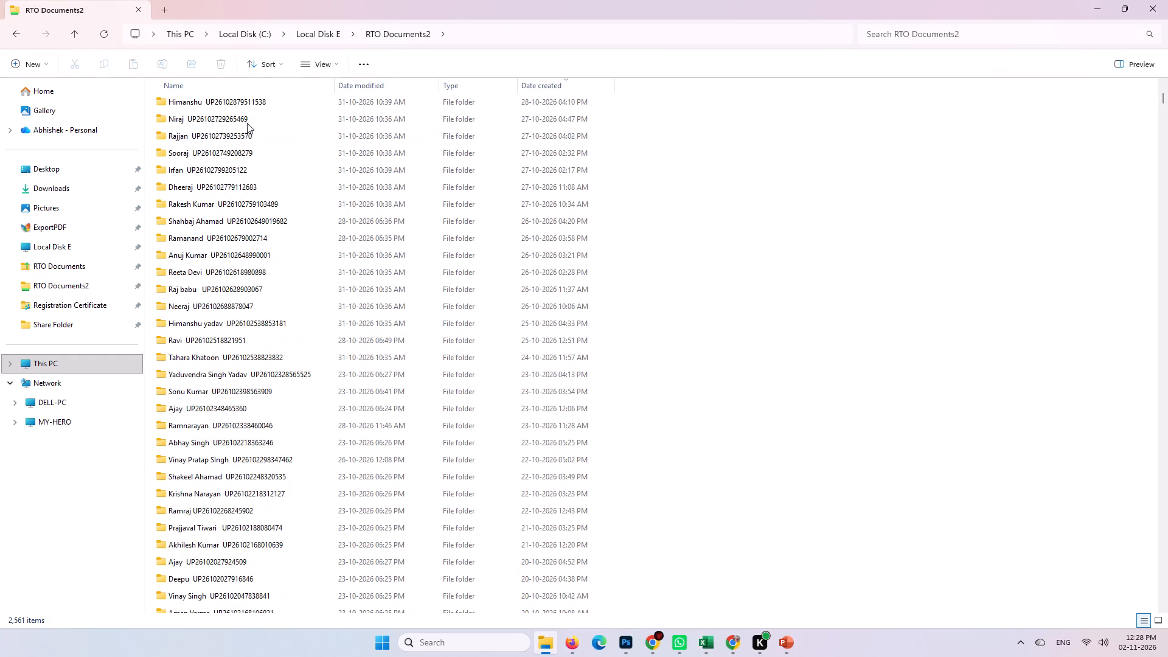
pyautogui.click(251, 113)
pyautogui.write('kshi')
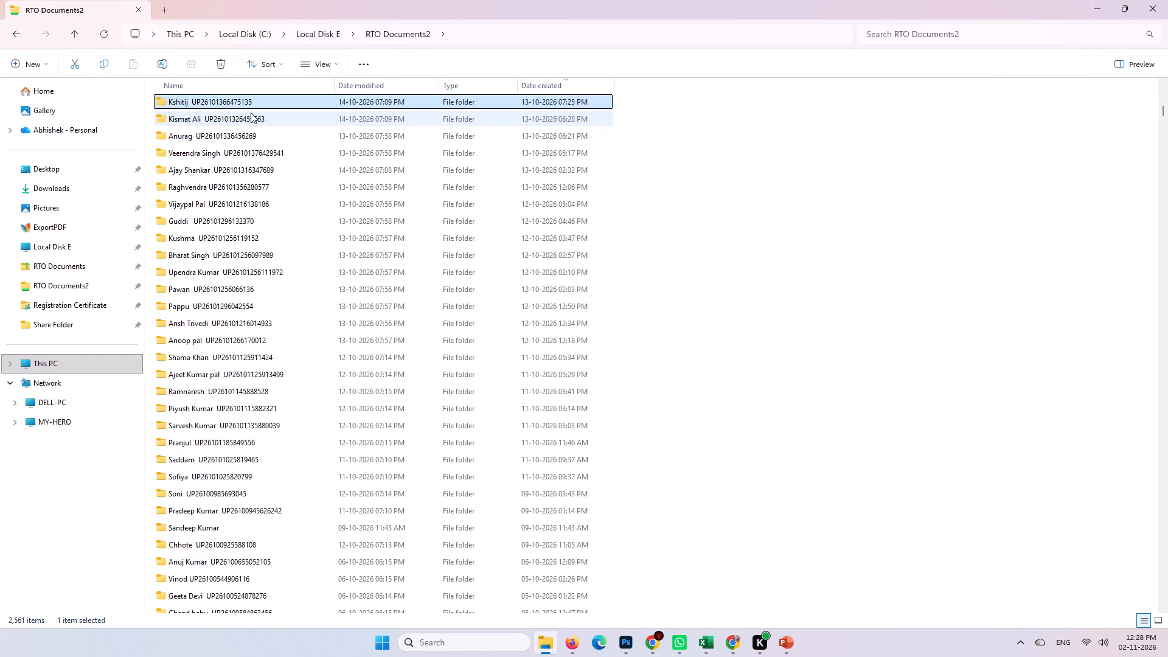
pyautogui.press('Return')
pyautogui.doubleClick(217, 320)
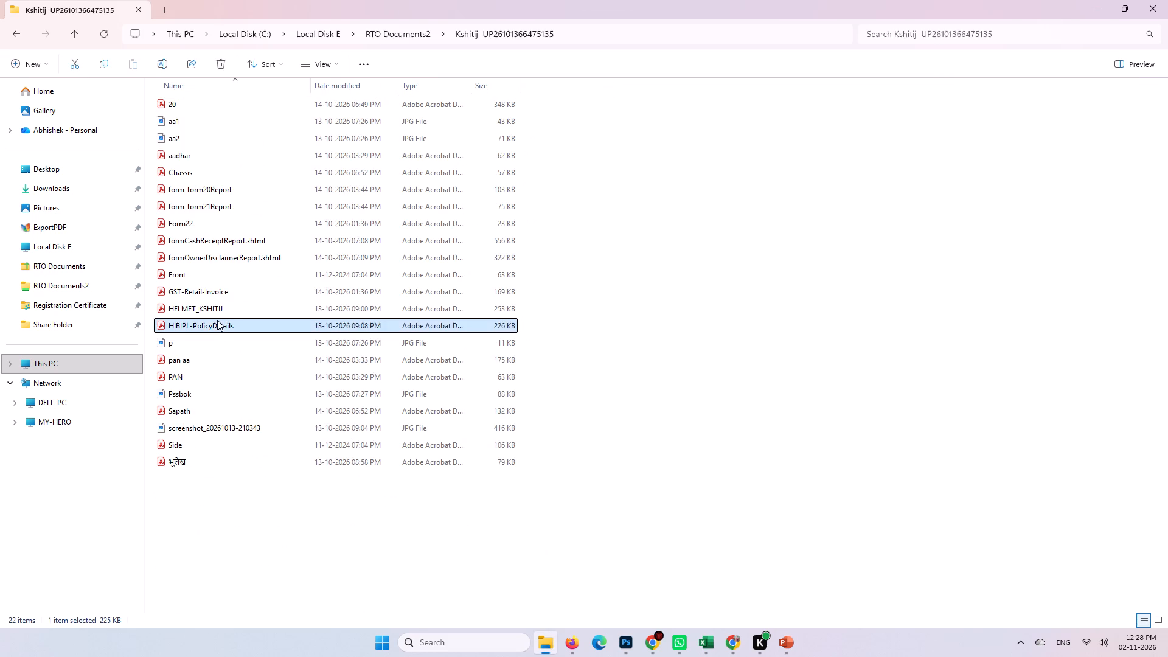
pyautogui.hotkey('ctrl', 'p')
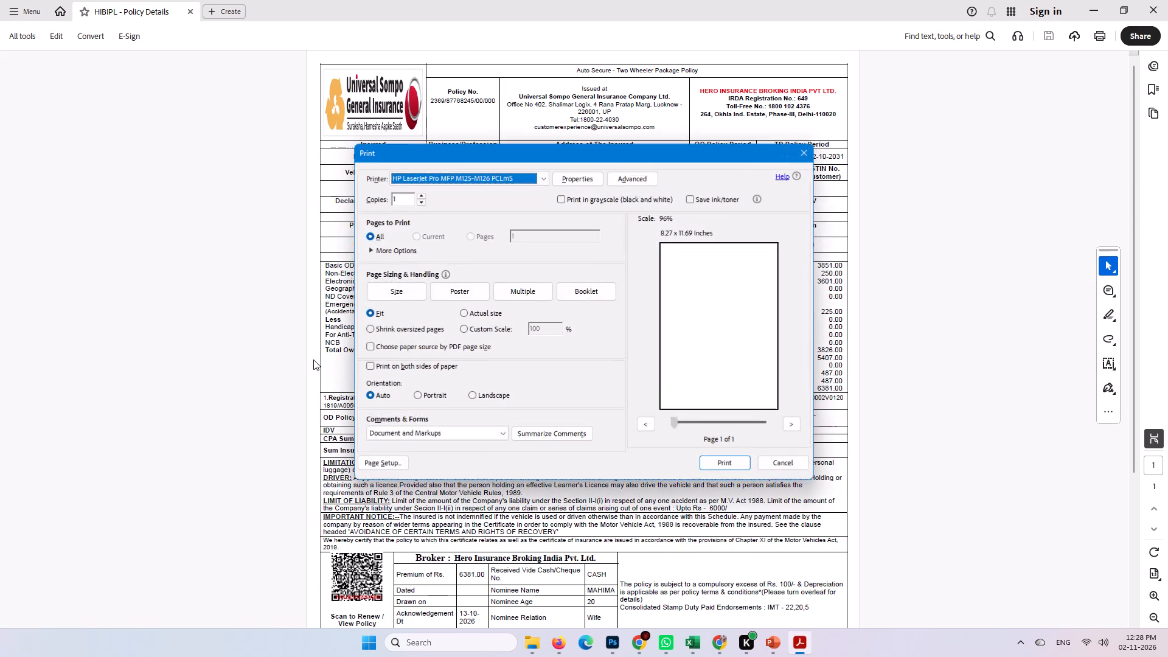
pyautogui.press('Return')
pyautogui.click(1167, 0)
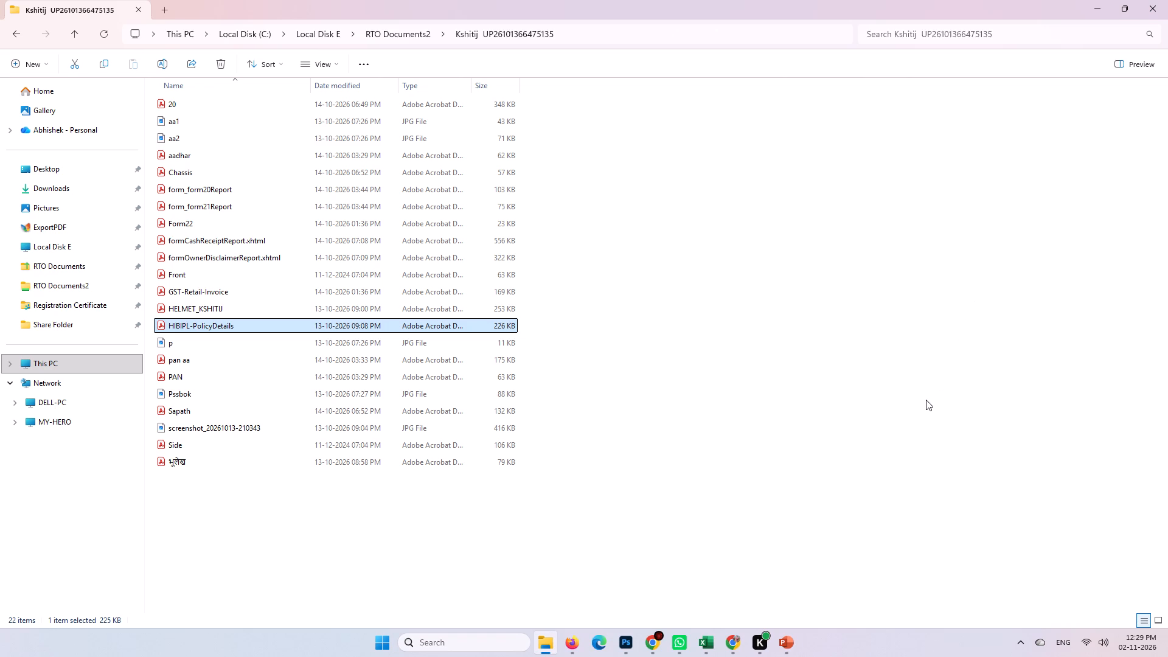
# Back in the Excel workbook, go through the Invoices sheet and find the SPLENDOR+ XTEC 2.0 invoice with serial number 2192, dated 10-21-2026.
pyautogui.click(712, 641)
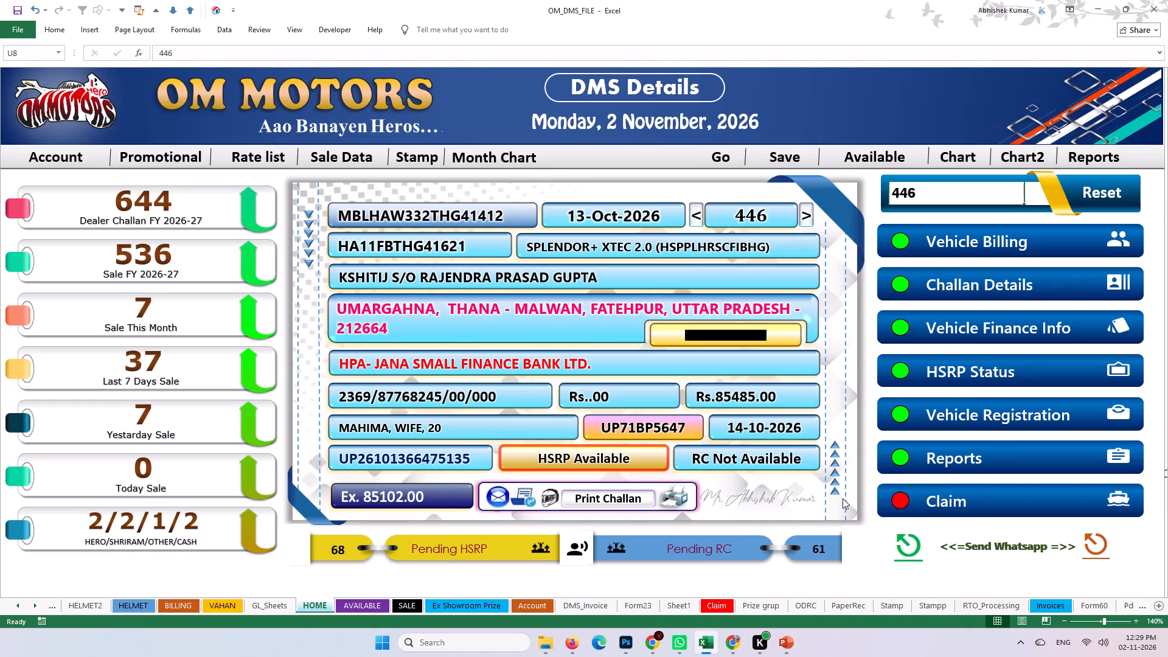
pyautogui.click(1053, 602)
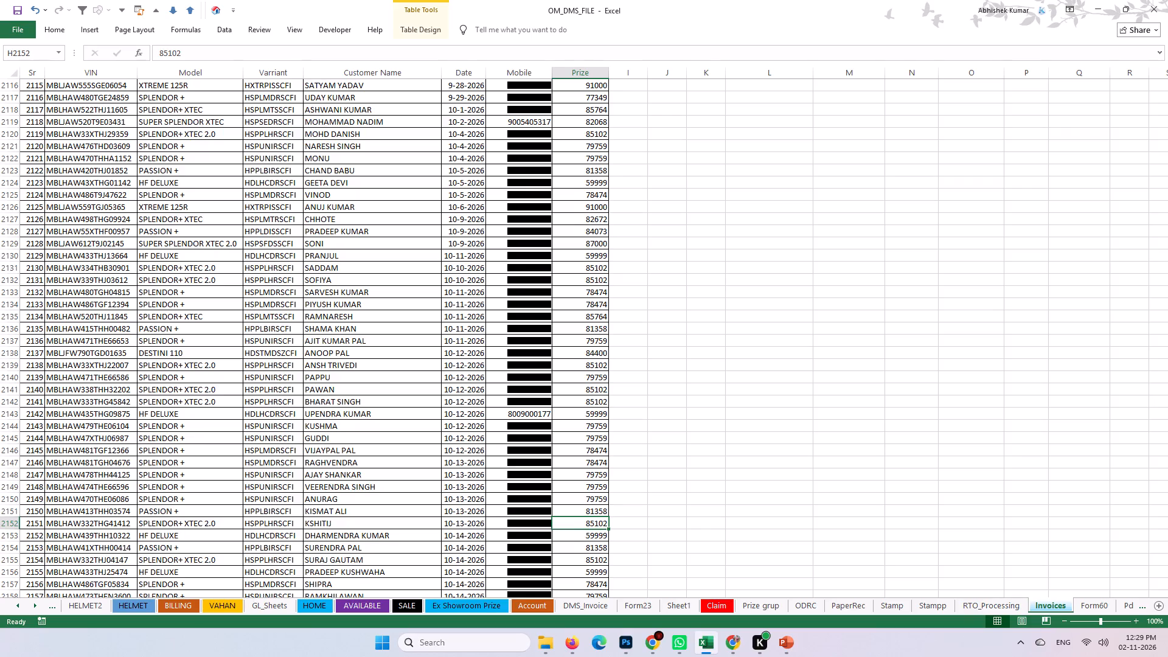
pyautogui.scroll(-2, 363, 423)
pyautogui.scroll(-1, 369, 505)
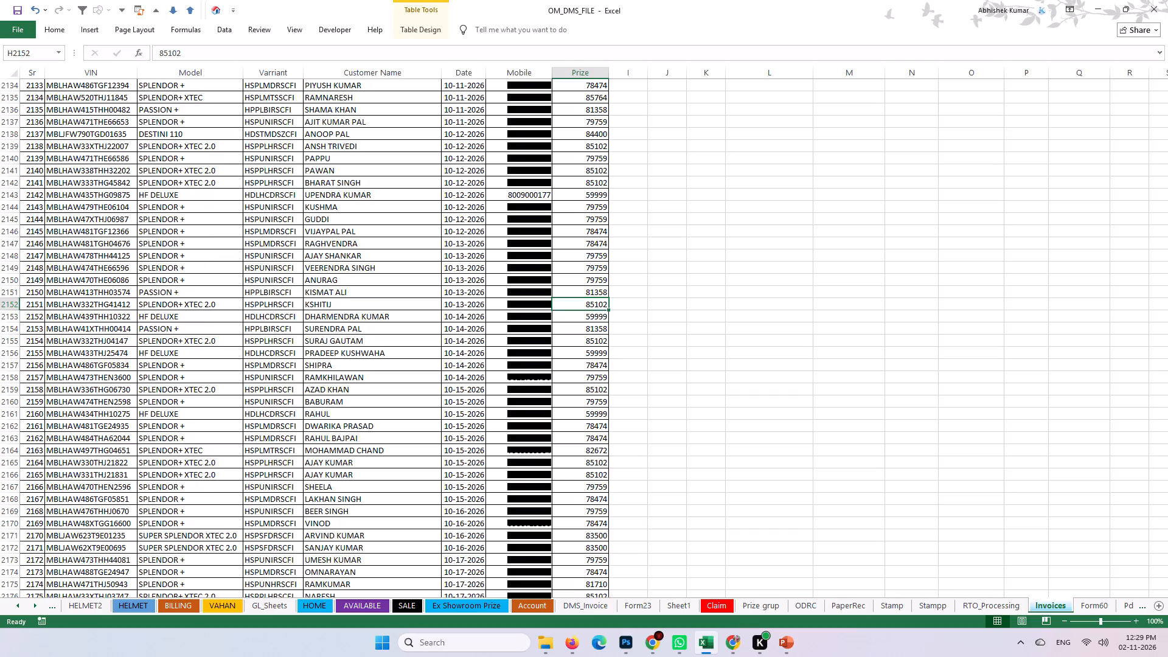
pyautogui.scroll(-2, 369, 506)
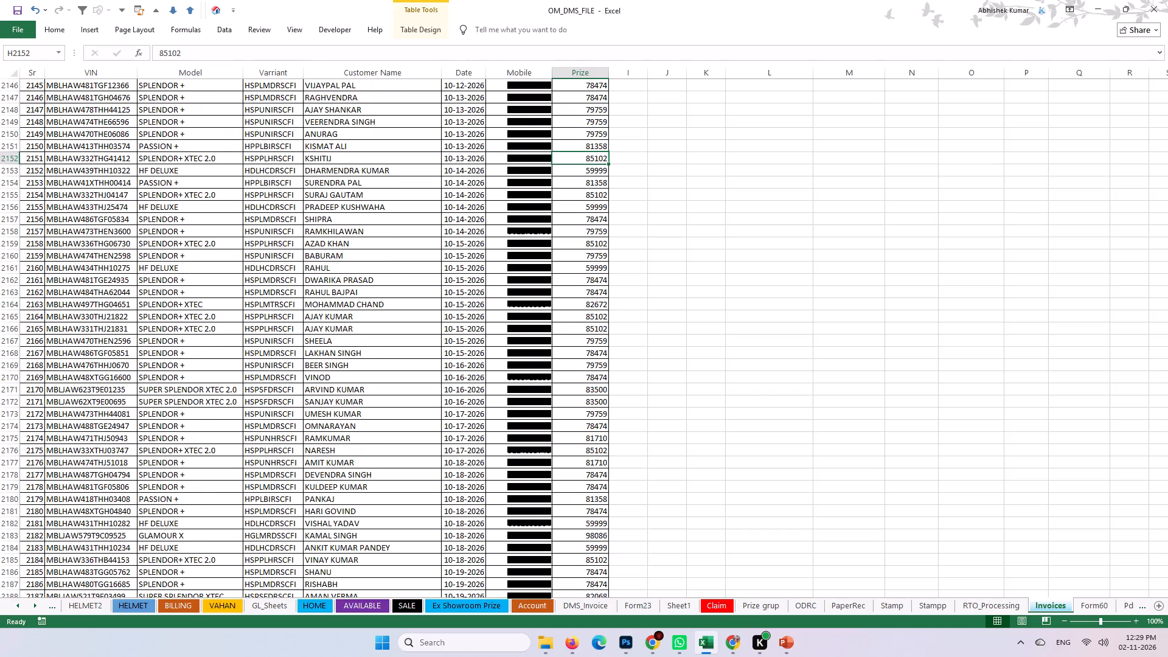
pyautogui.scroll(12, 369, 506)
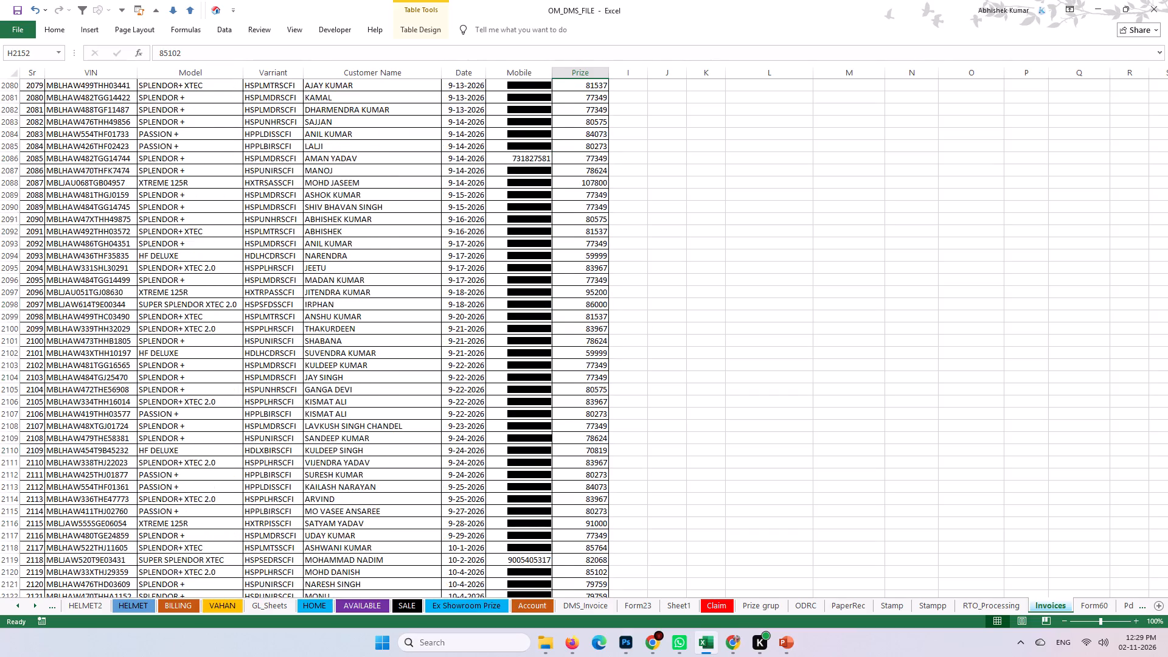
pyautogui.scroll(2, 369, 506)
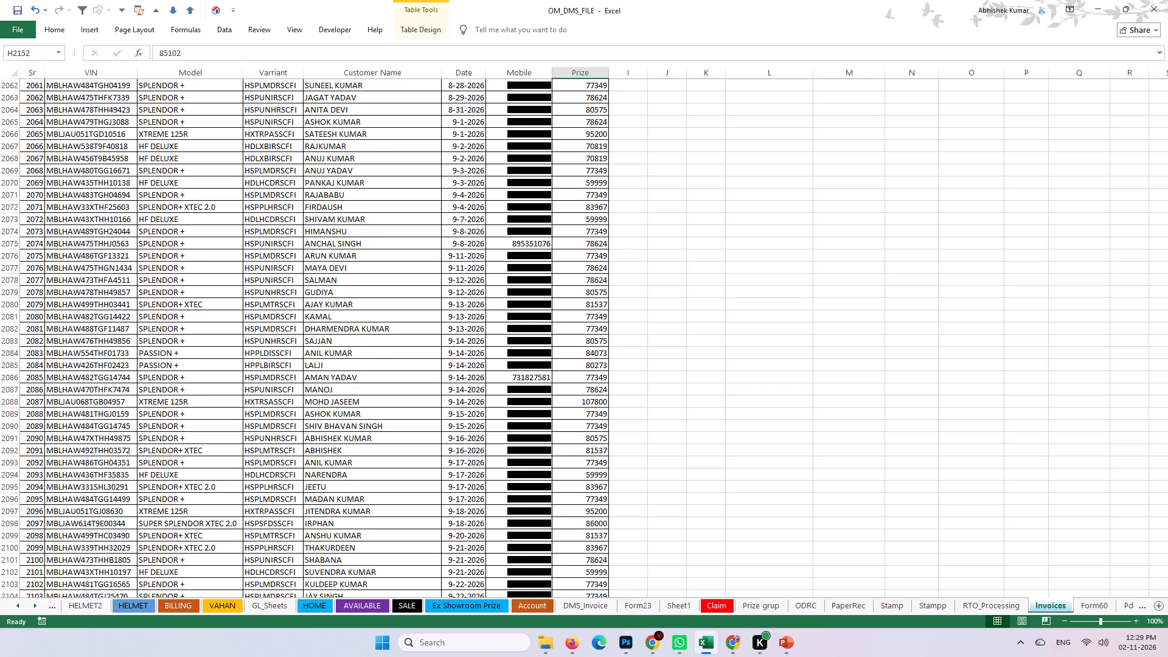
pyautogui.scroll(-3, 368, 473)
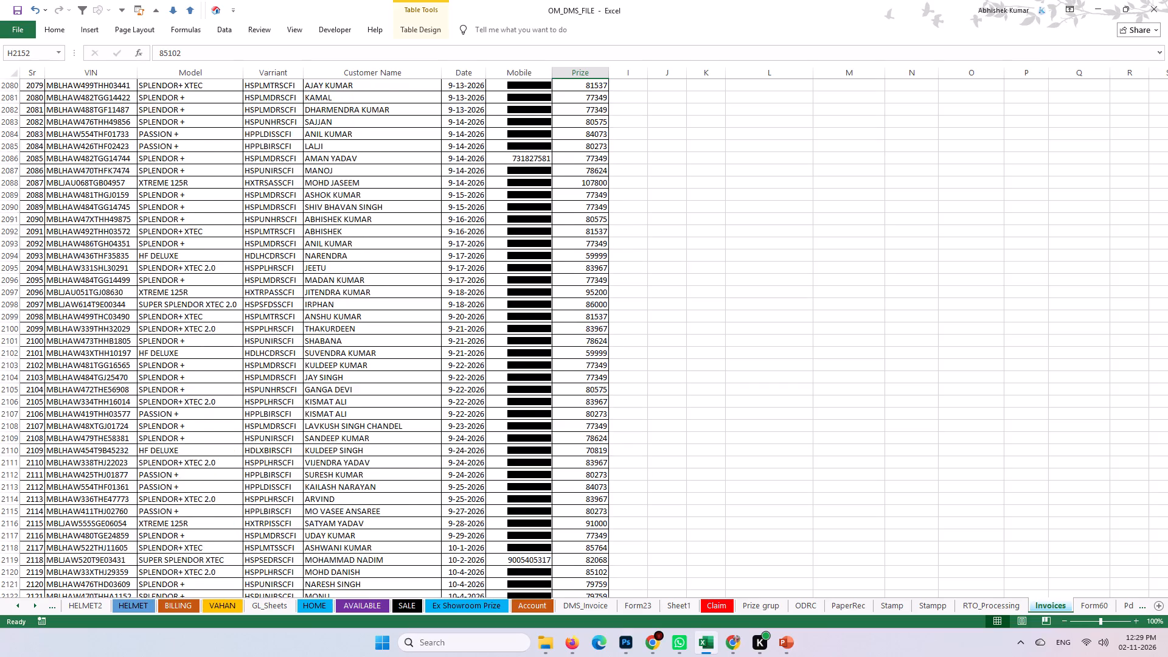
pyautogui.scroll(-2, 368, 473)
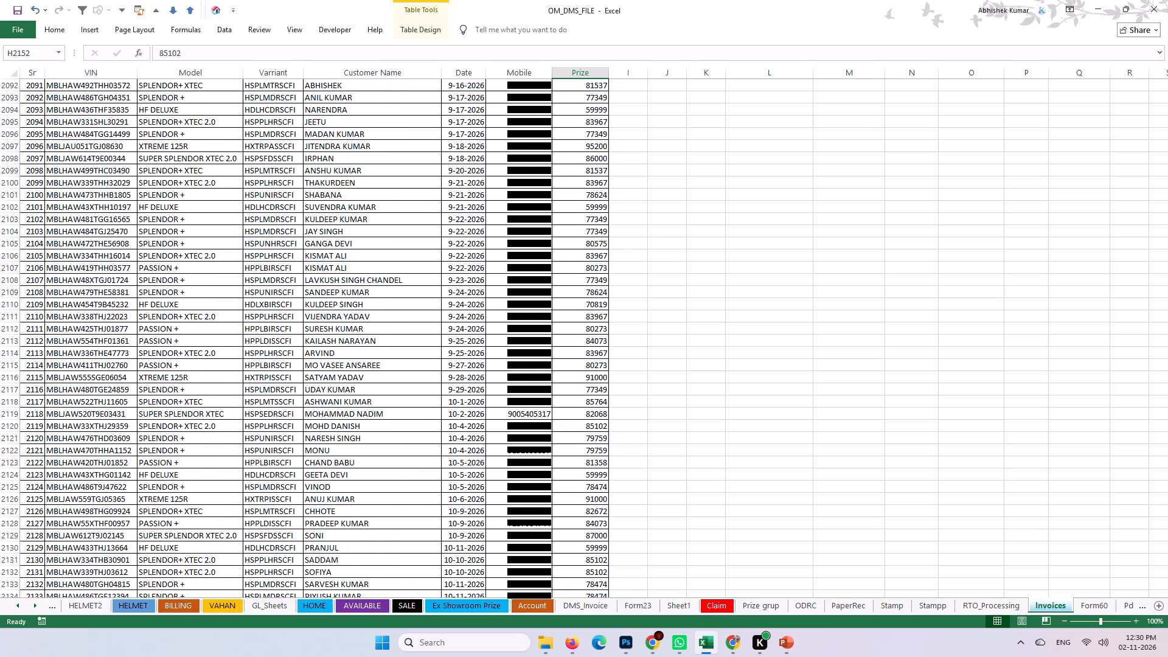
pyautogui.scroll(-2, 368, 473)
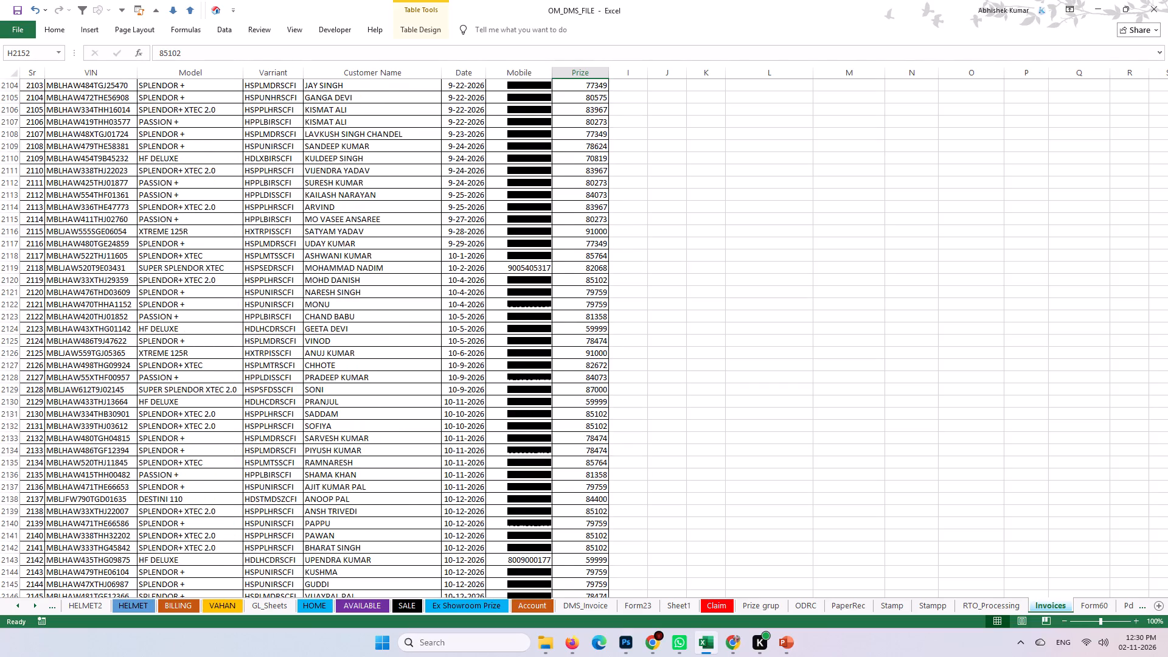
pyautogui.scroll(-2, 369, 501)
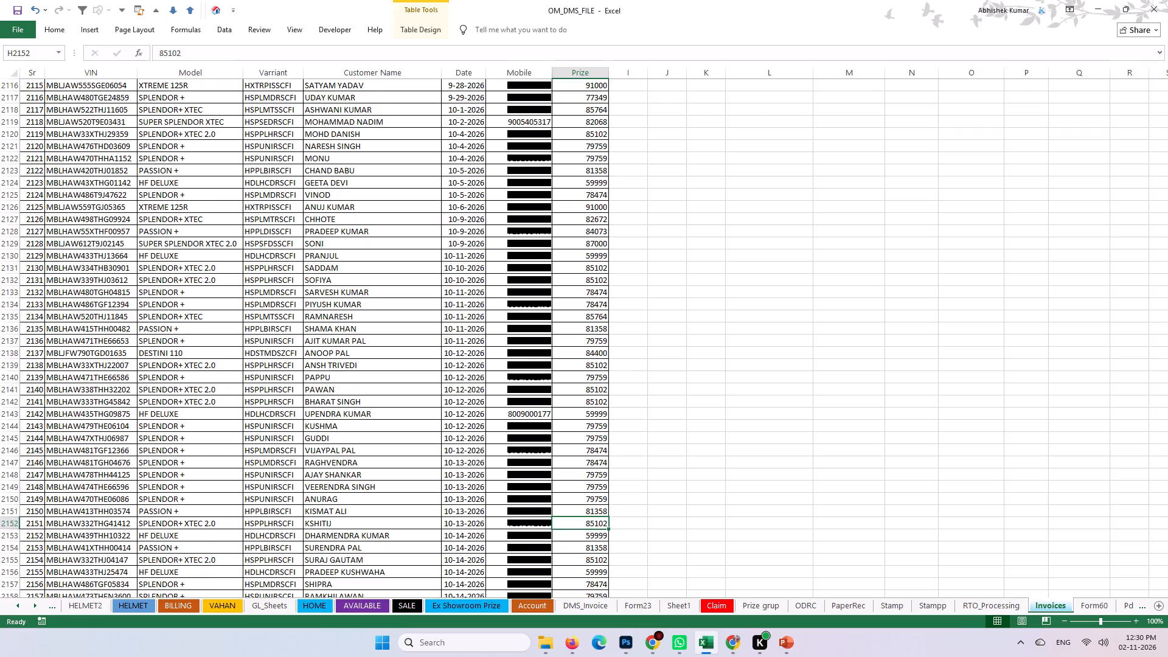
pyautogui.scroll(-1, 354, 490)
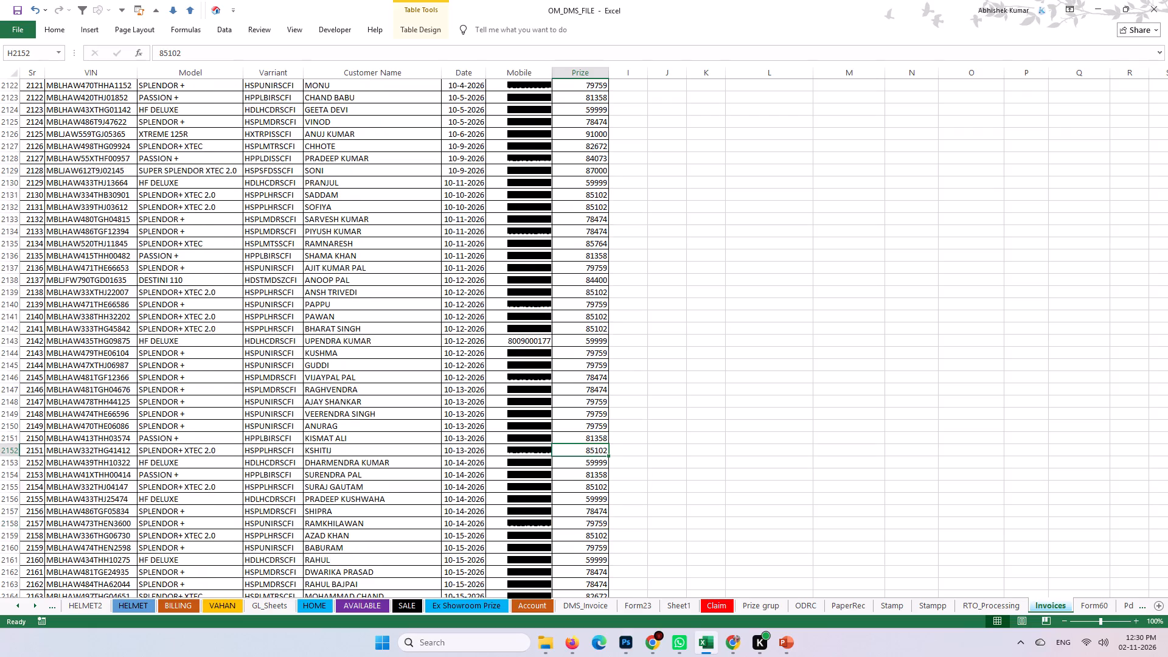
pyautogui.scroll(-2, 363, 488)
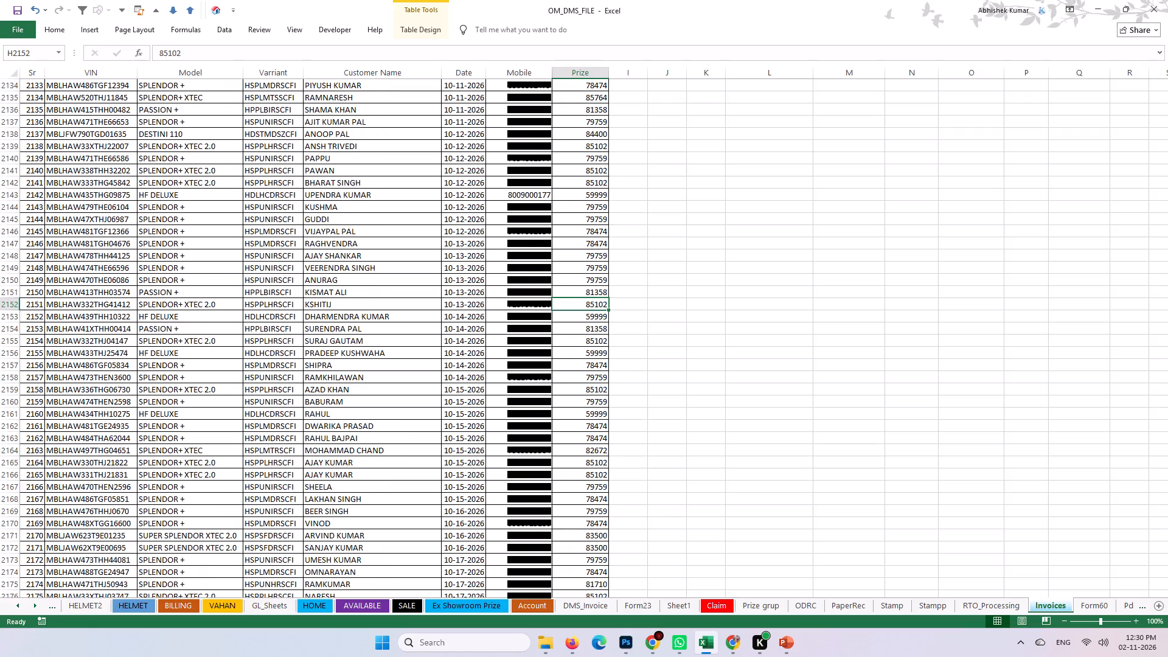
pyautogui.scroll(-1, 366, 488)
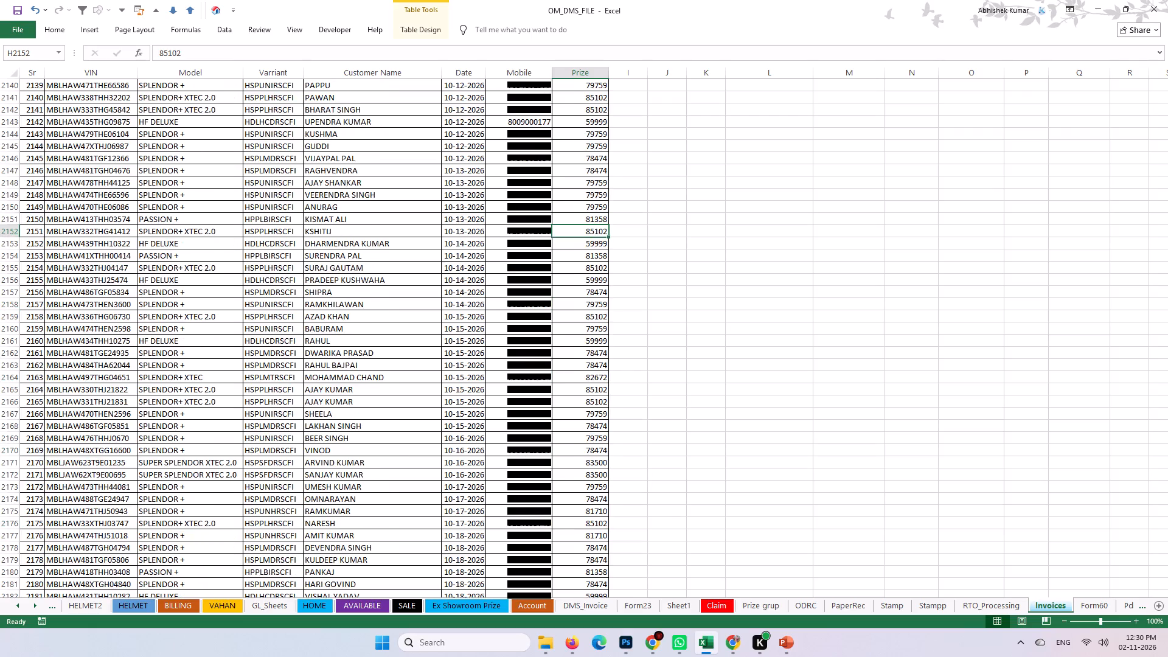
pyautogui.scroll(-4, 366, 488)
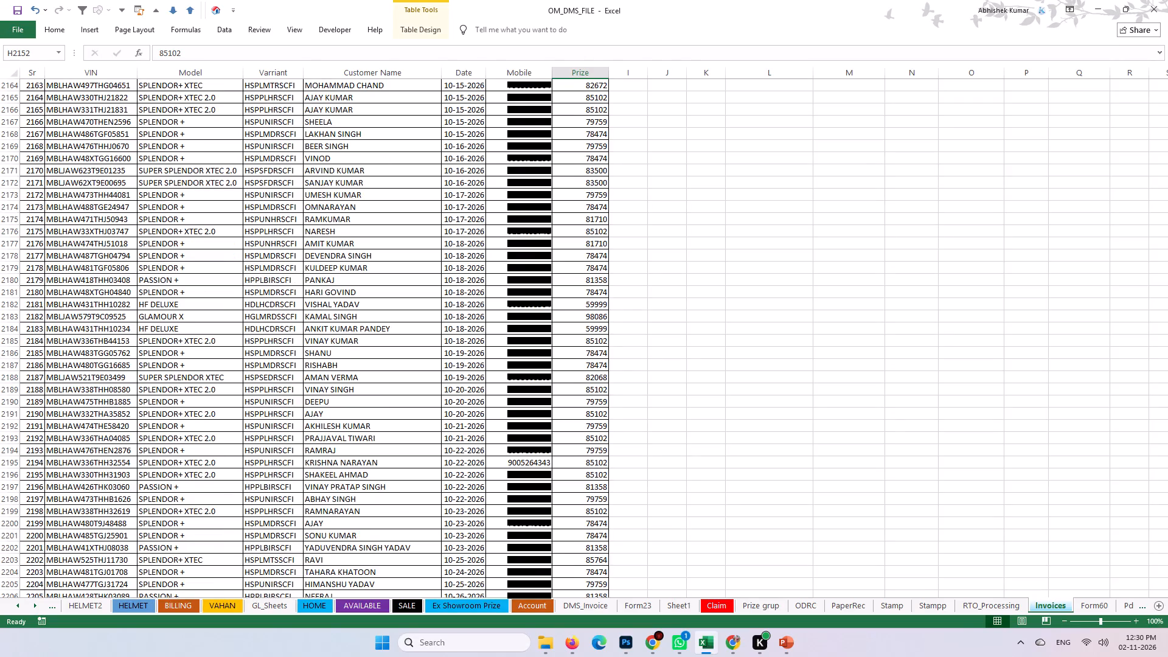
pyautogui.click(361, 439)
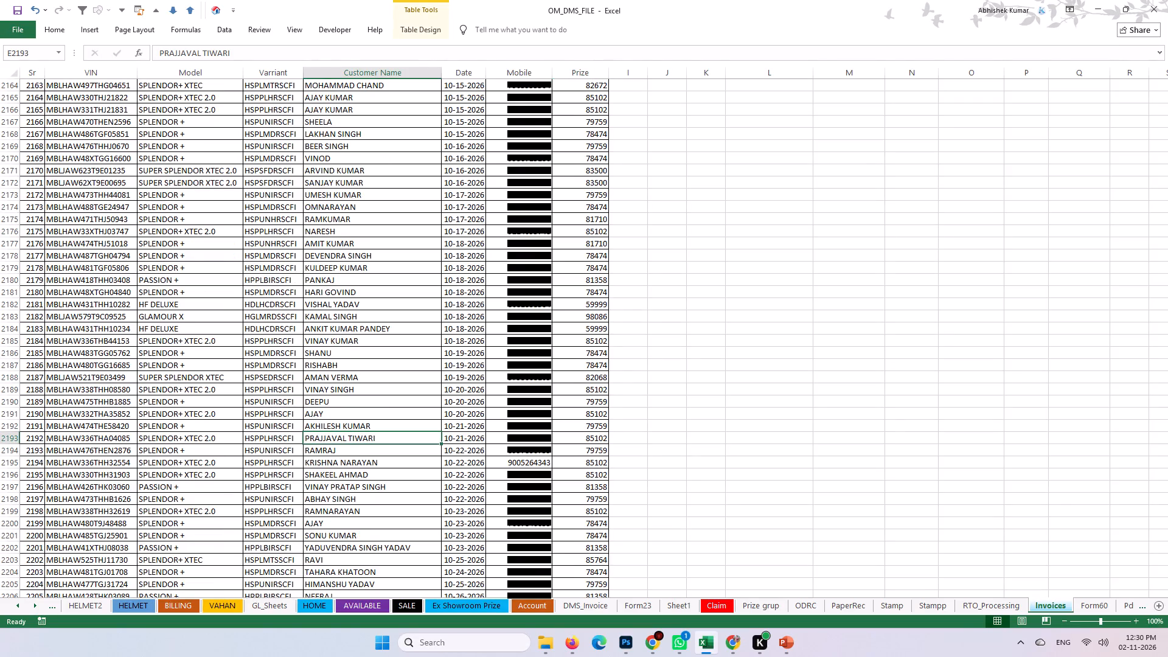
# Go through the Jana Small Finance Bank records on the VAHAN sheet and find record 487, dated 21-10-2026.
pyautogui.click(221, 8)
pyautogui.click(968, 423)
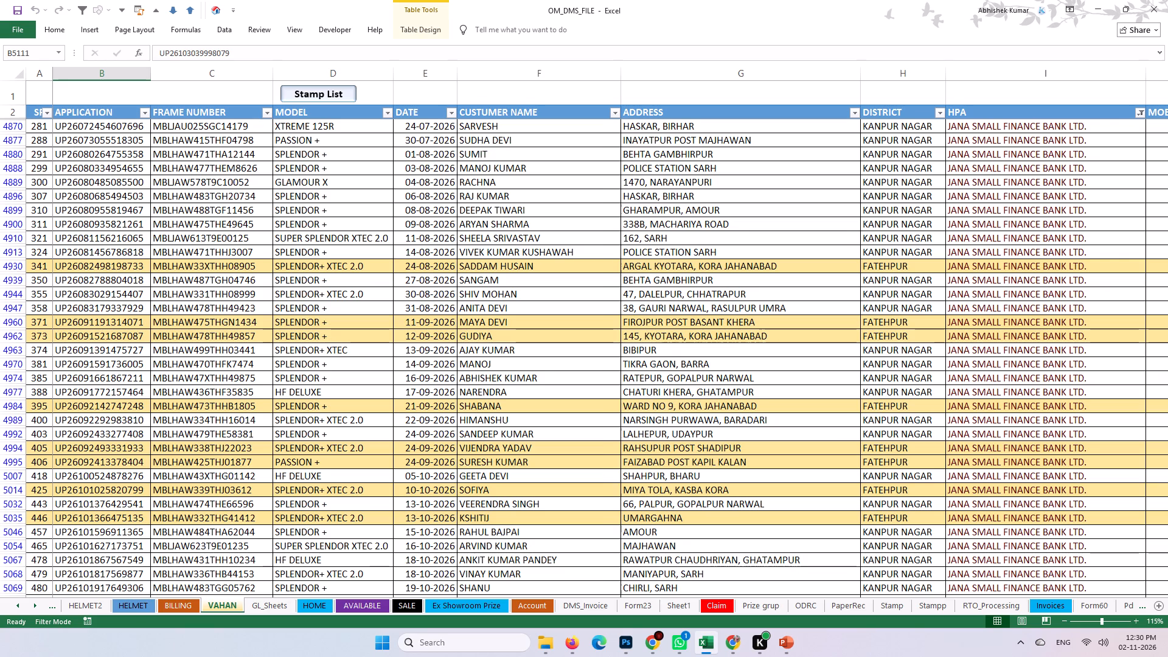
pyautogui.scroll(-1, 547, 450)
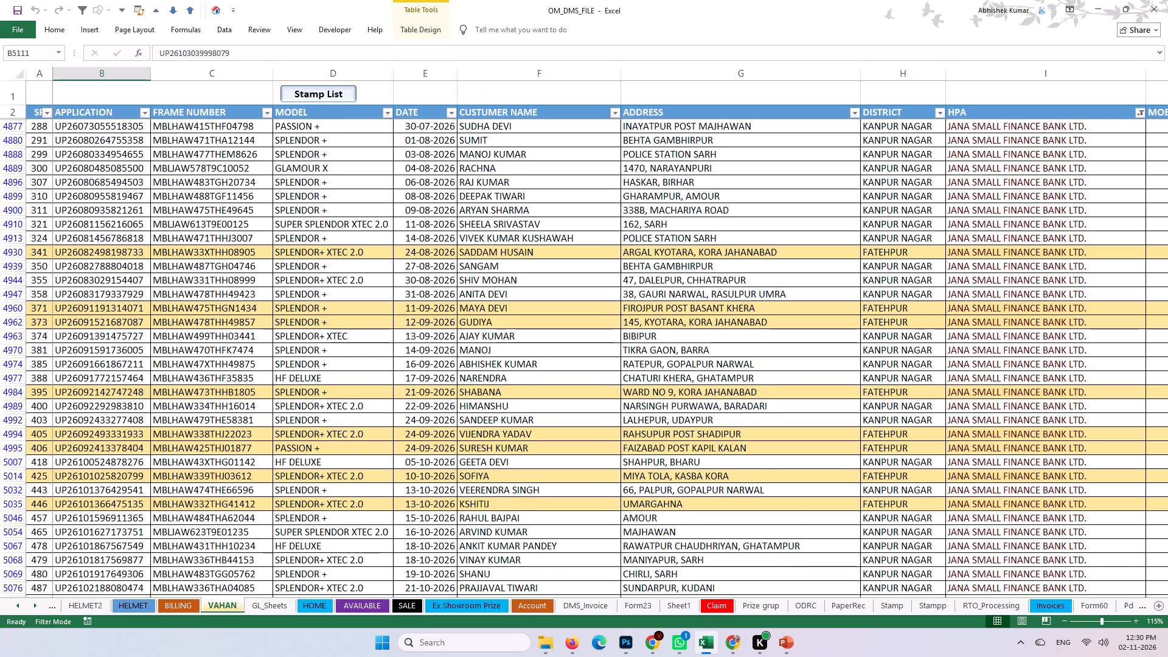
pyautogui.scroll(-2, 548, 468)
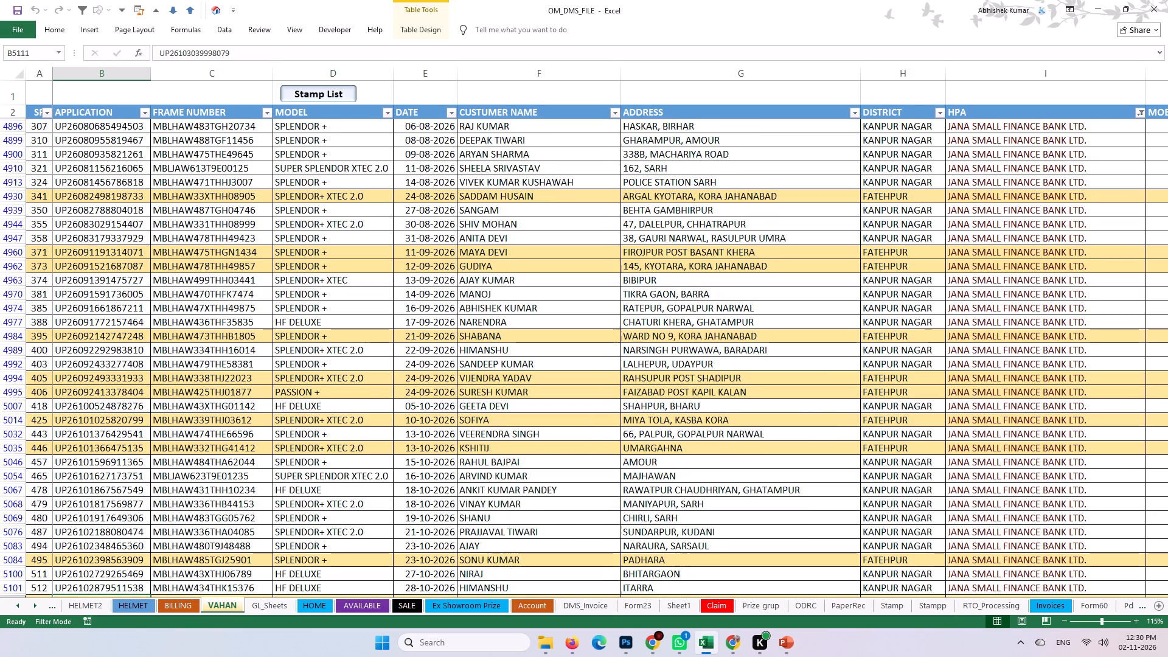
# Load record 487 on the HOME sheet and print its challan.
pyautogui.click(220, 3)
pyautogui.write('45')
pyautogui.press('BackSpace')
pyautogui.write('87')
pyautogui.press('Return')
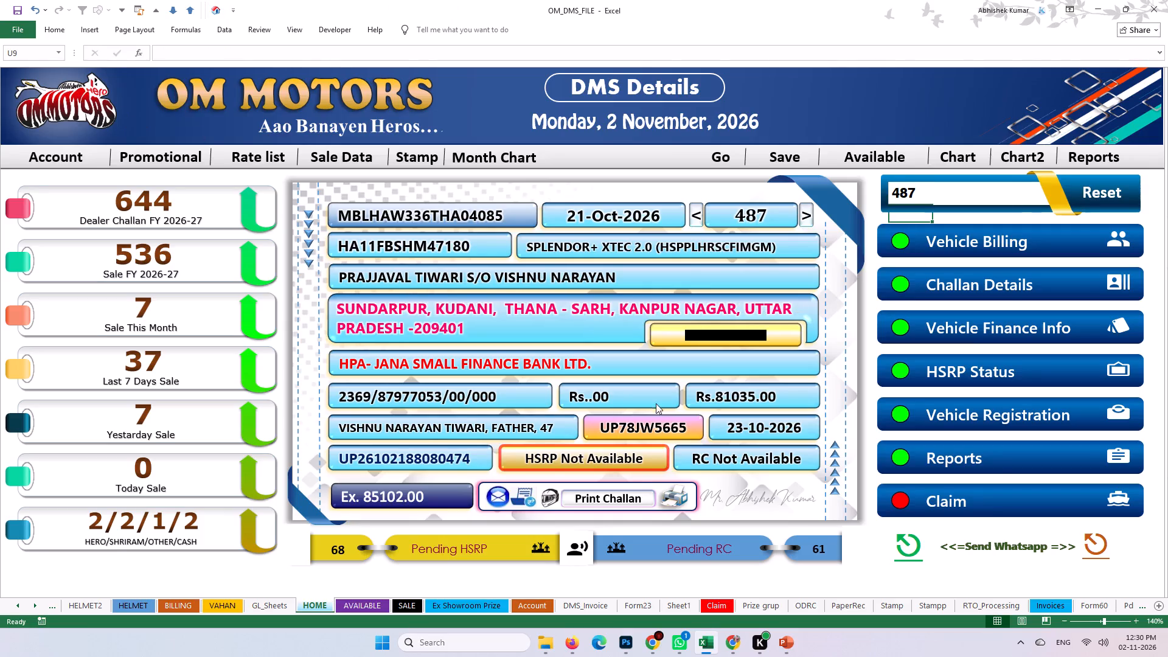
pyautogui.click(677, 498)
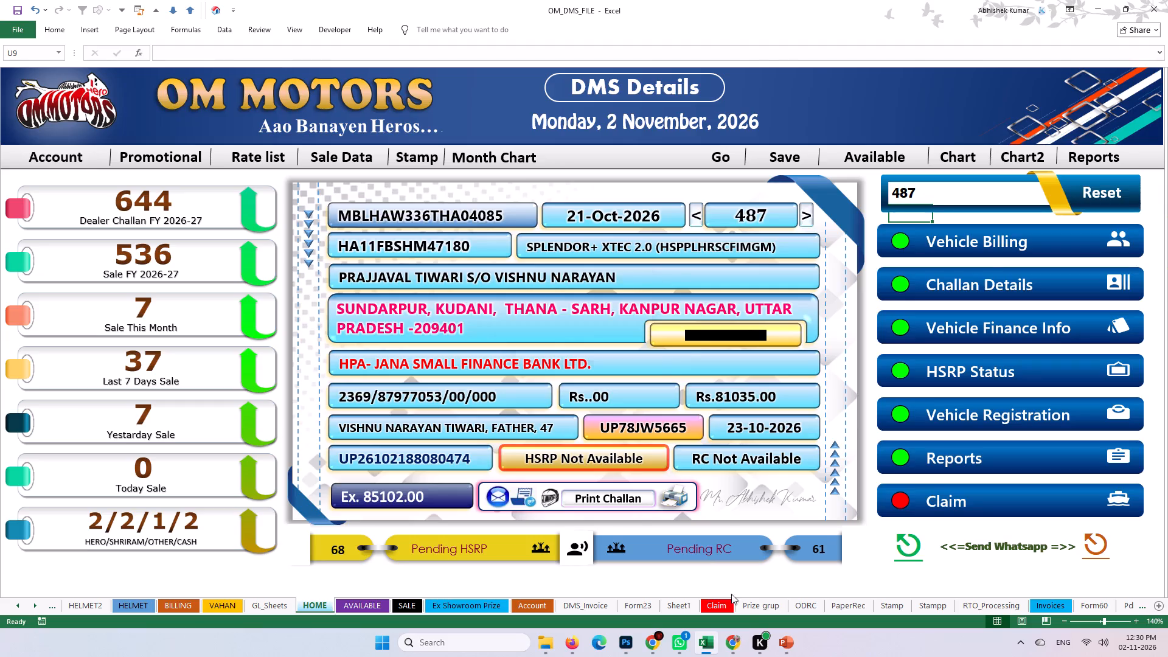
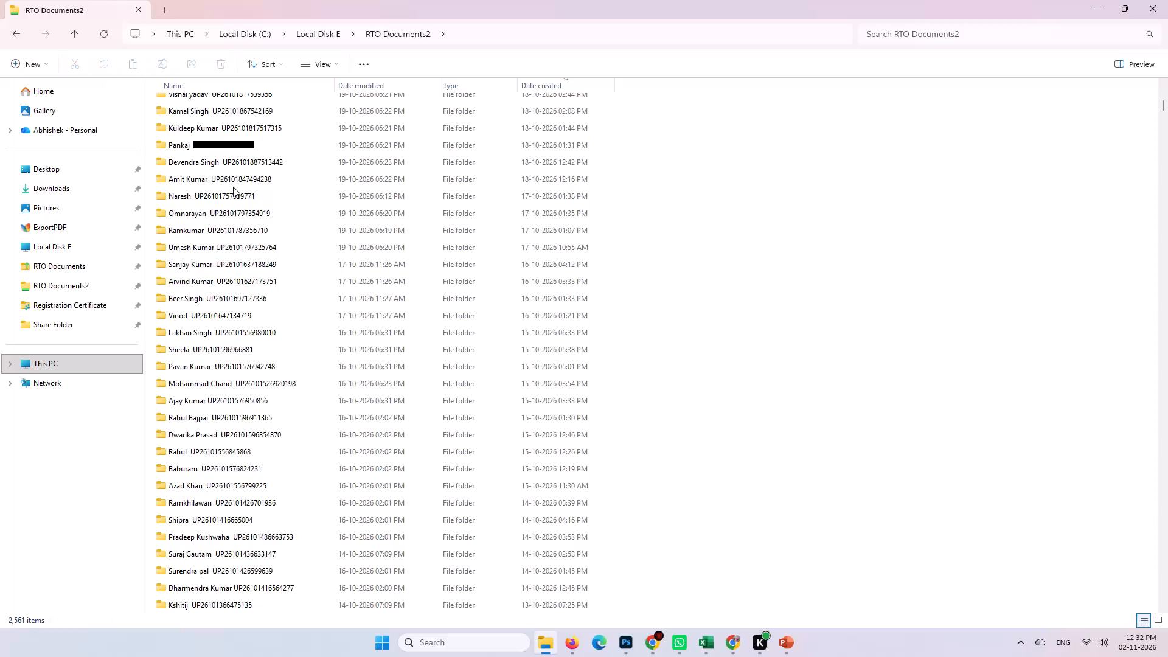
pyautogui.scroll(9, 233, 187)
pyautogui.click(268, 162)
pyautogui.press('r')
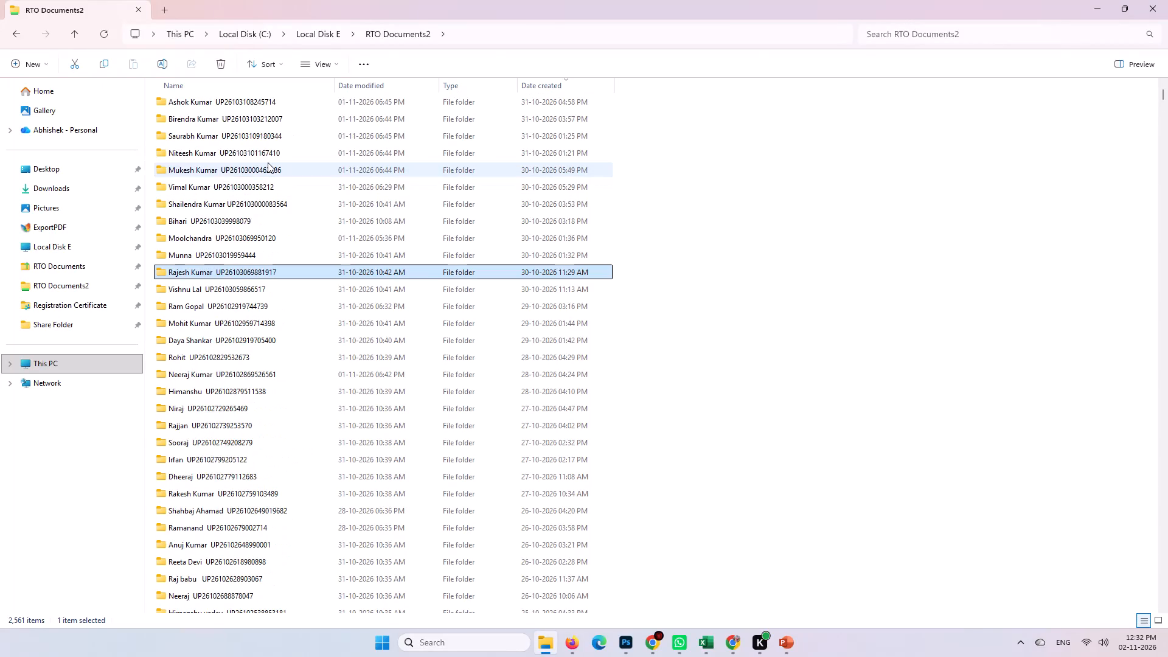
pyautogui.write('praj')
pyautogui.press('Return')
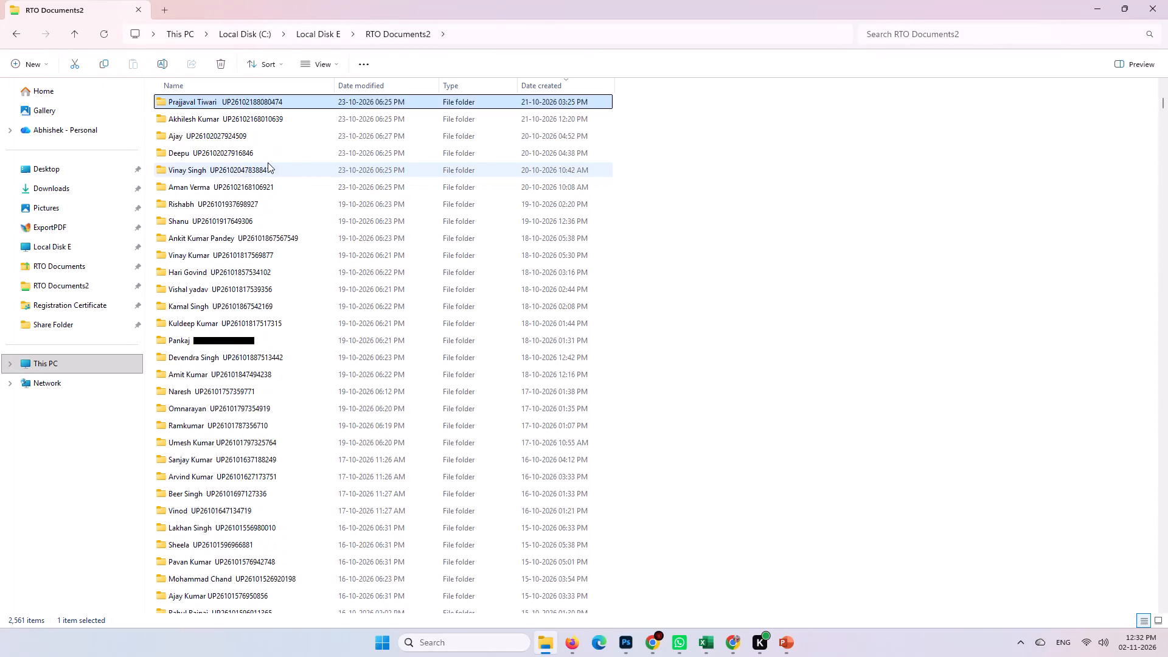
pyautogui.doubleClick(237, 324)
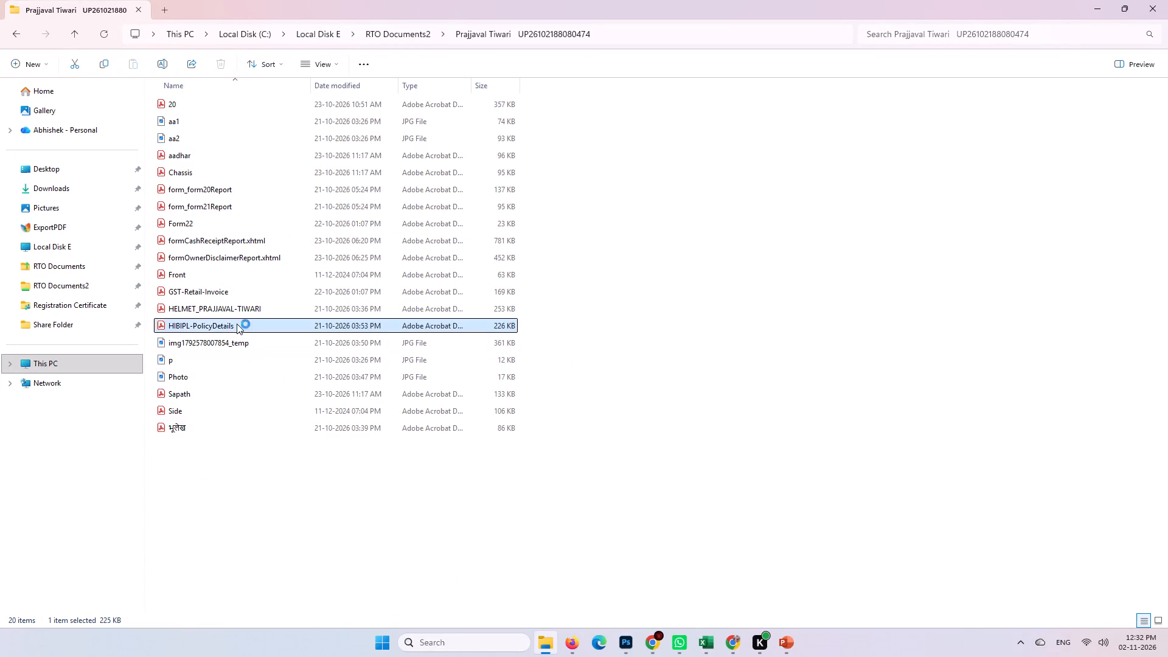
pyautogui.hotkey('ctrl', 'p')
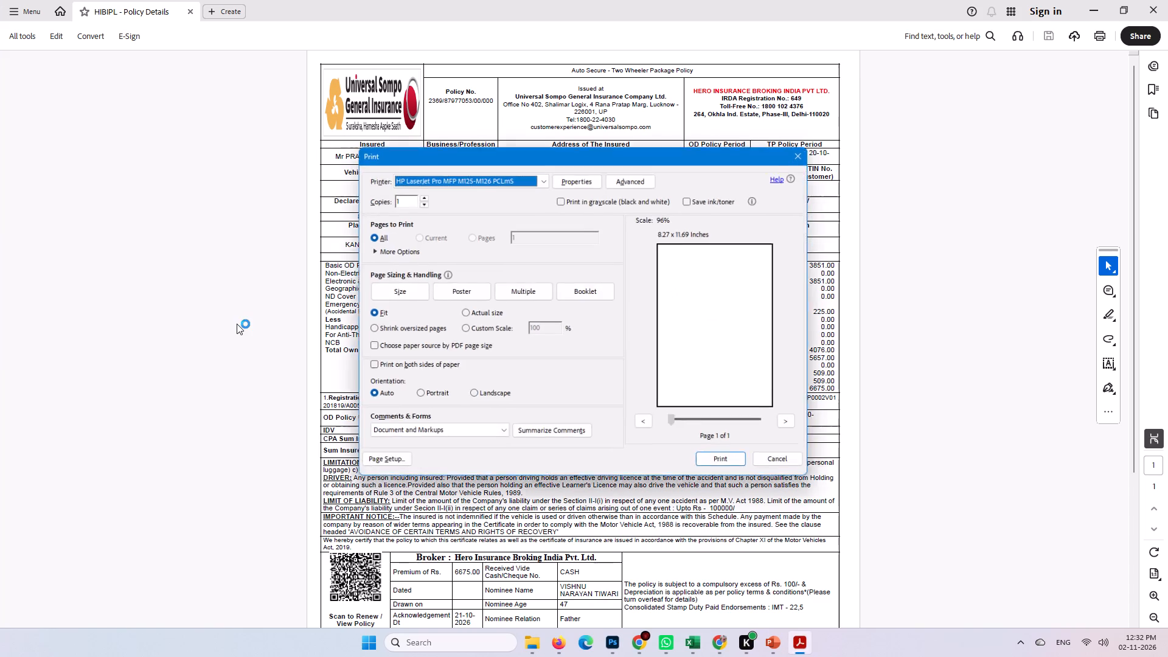
pyautogui.press('Return')
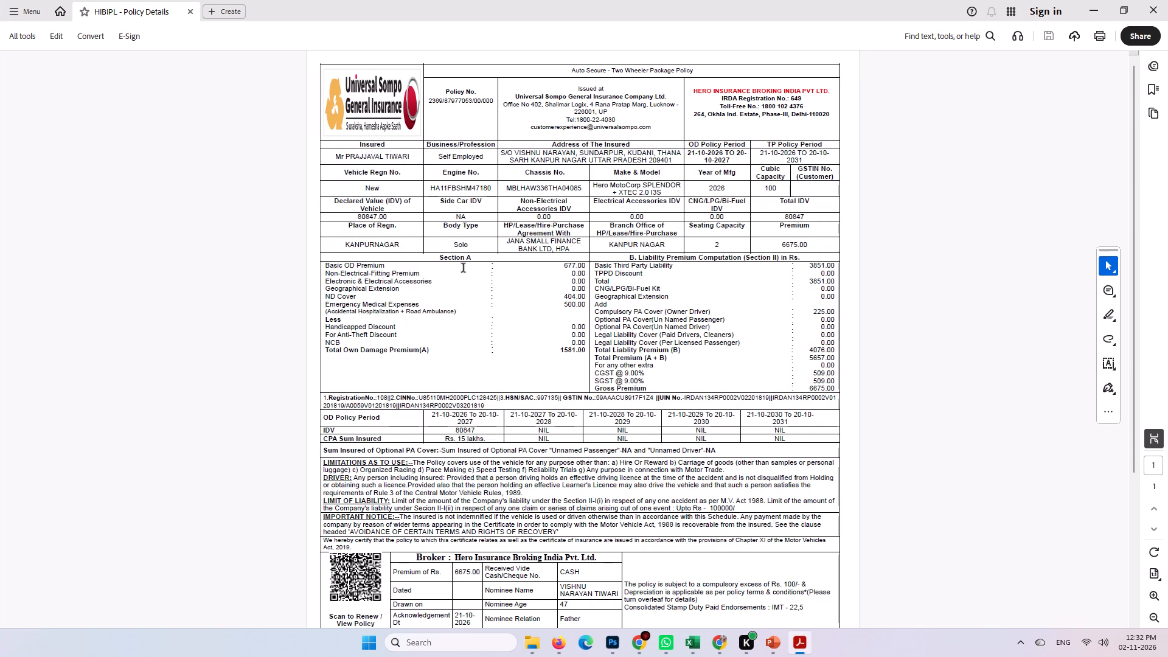
pyautogui.click(1167, 0)
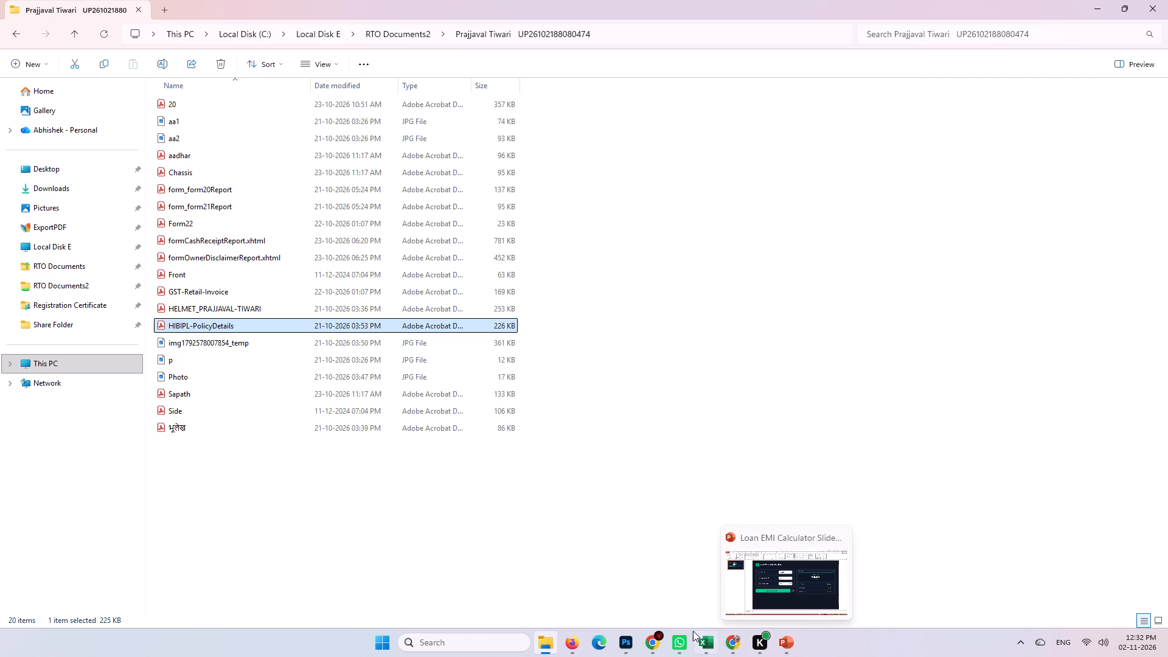
# Back in the Excel workbook, find record 495, dated 23-10-2026, on the VAHAN sheet, and print its challan from the HOME sheet.
pyautogui.click(709, 650)
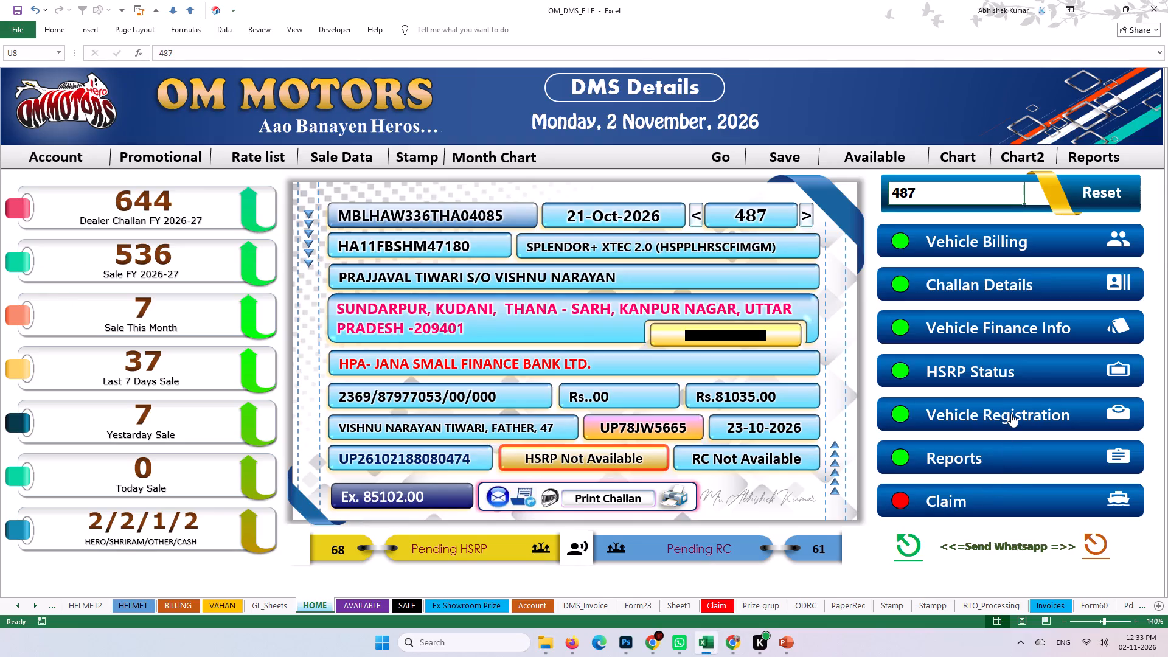
pyautogui.click(1011, 414)
pyautogui.scroll(-2, 526, 485)
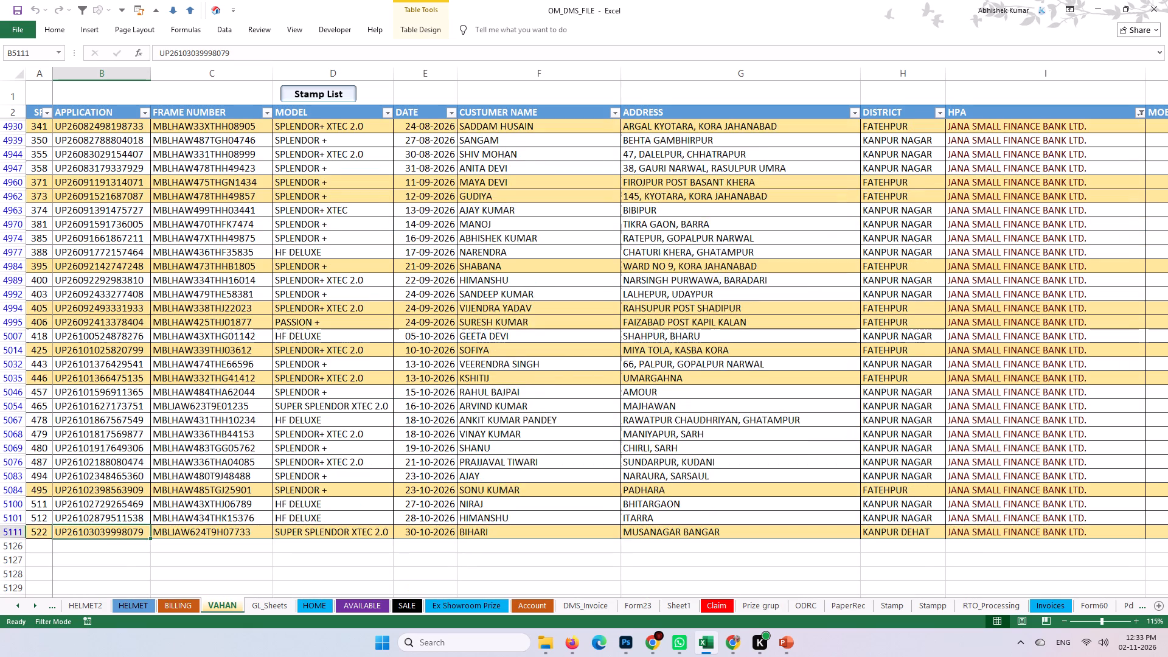
pyautogui.click(495, 446)
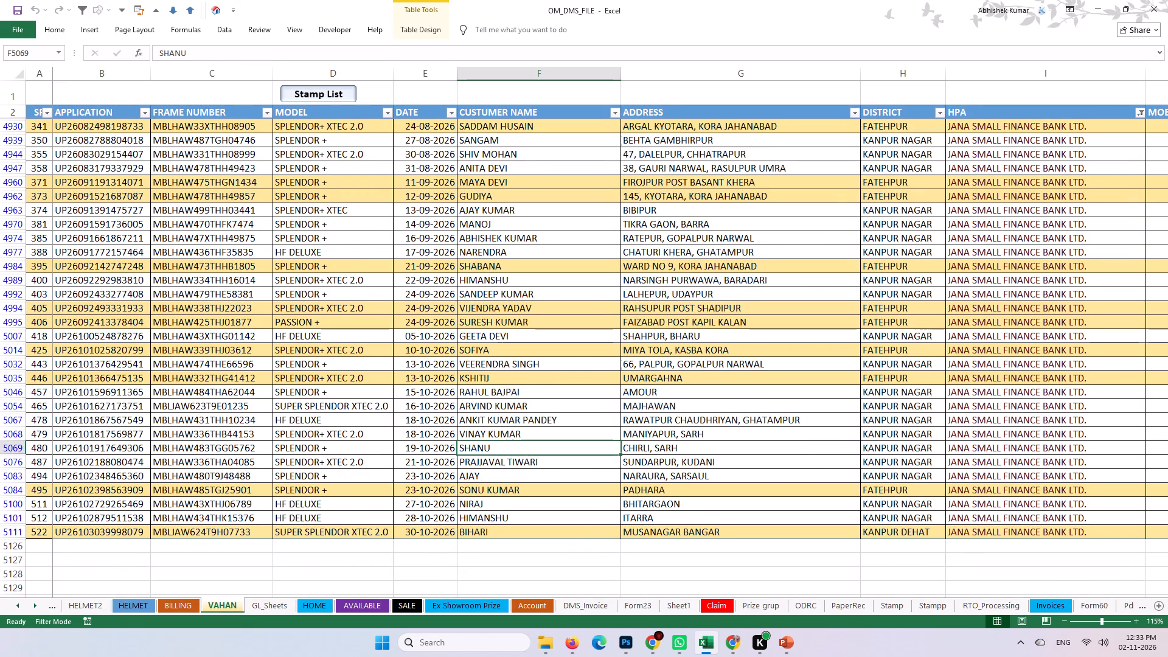
pyautogui.click(509, 490)
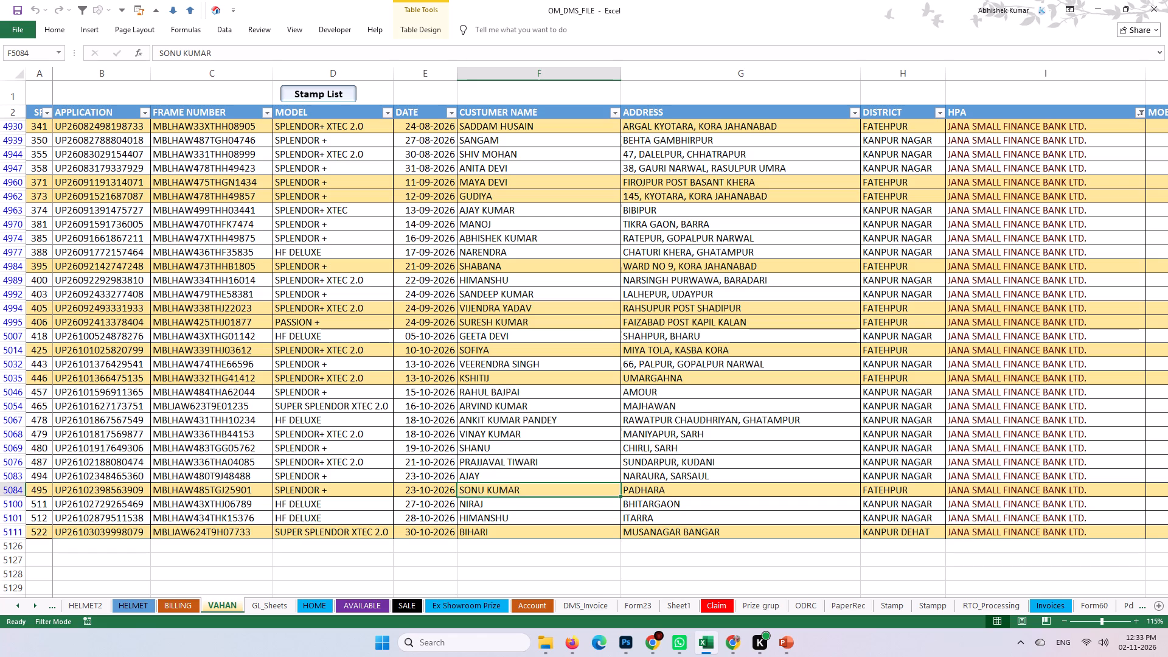
pyautogui.click(217, 4)
pyautogui.write('495')
pyautogui.press('Return')
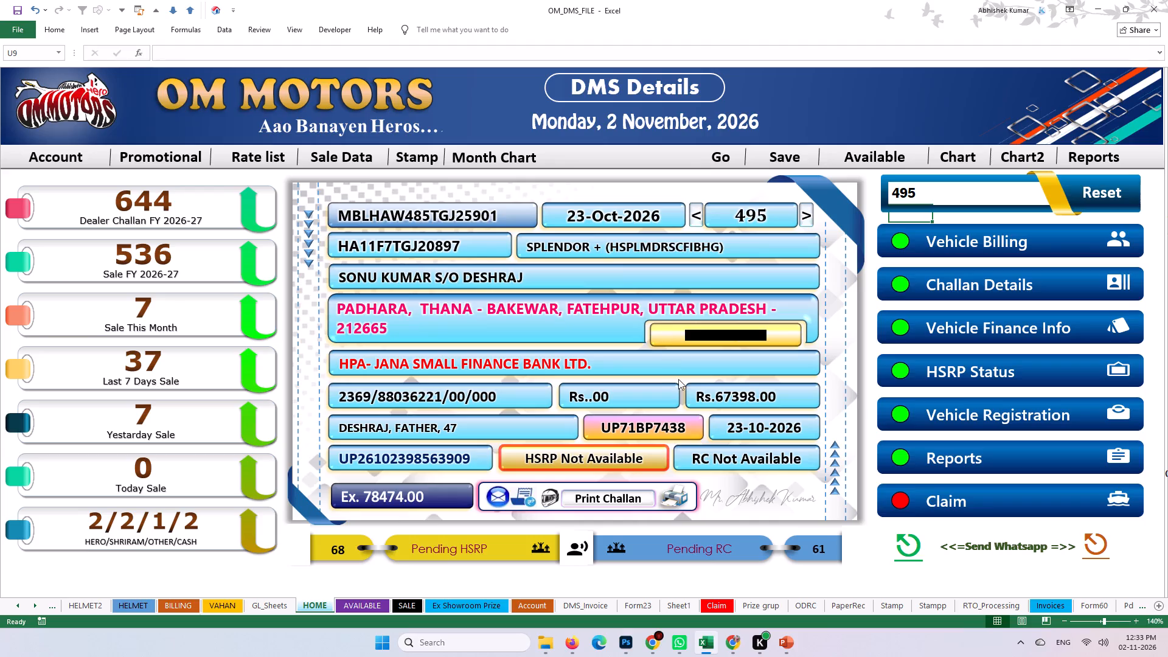
pyautogui.click(680, 492)
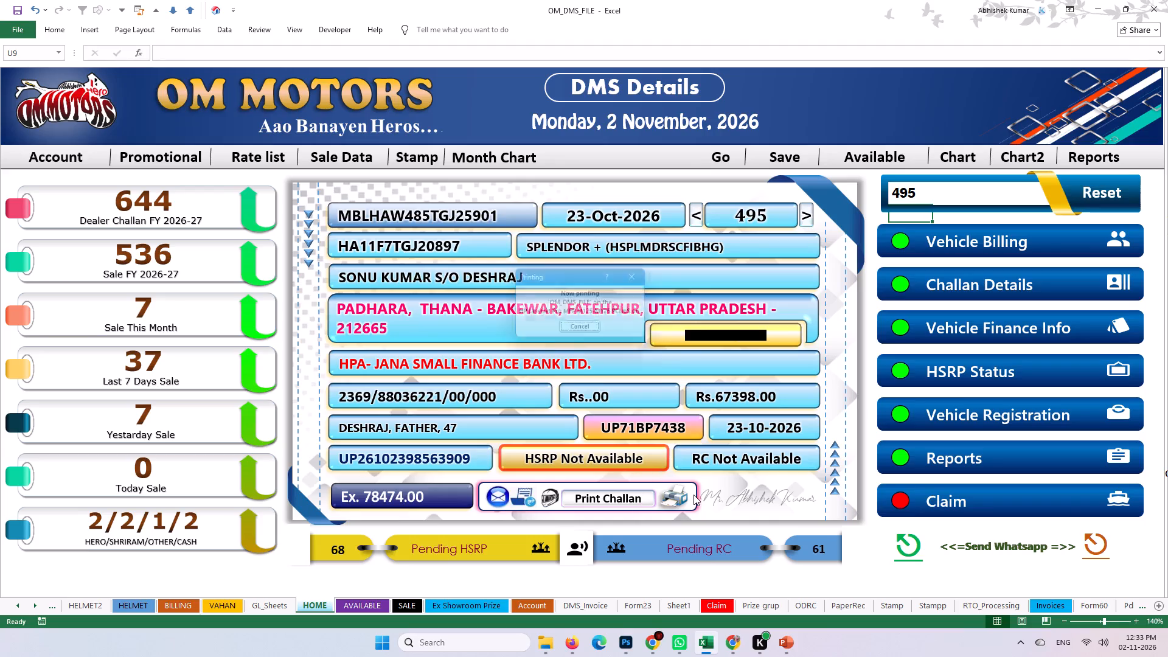
pyautogui.click(553, 650)
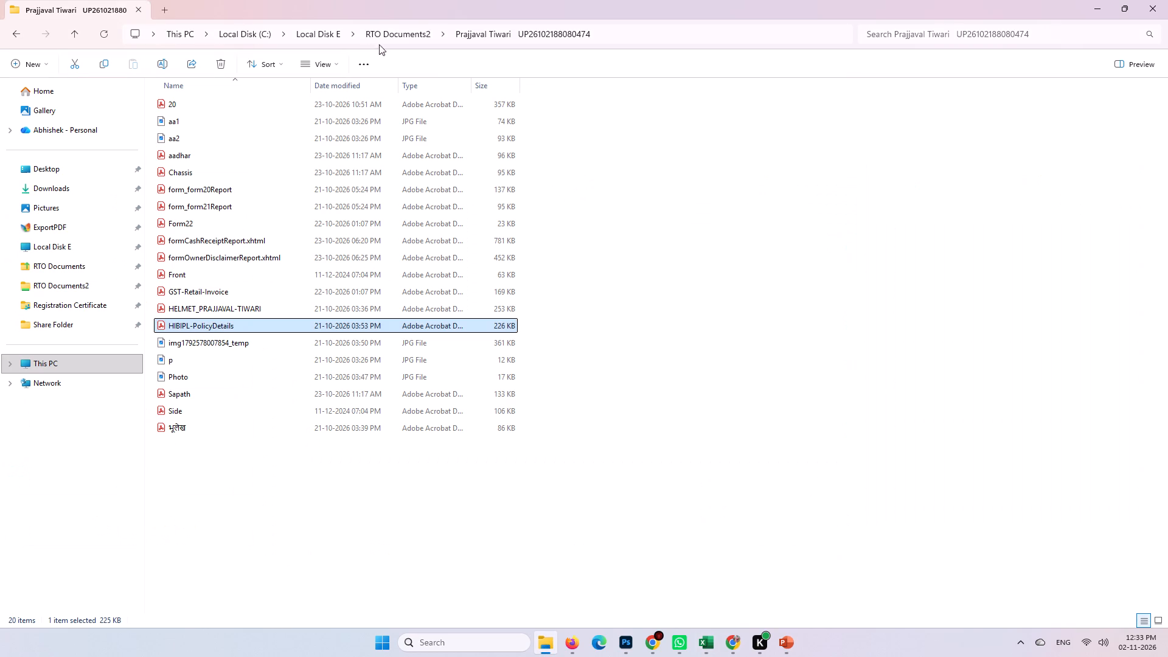
pyautogui.click(394, 39)
pyautogui.scroll(2, 313, 342)
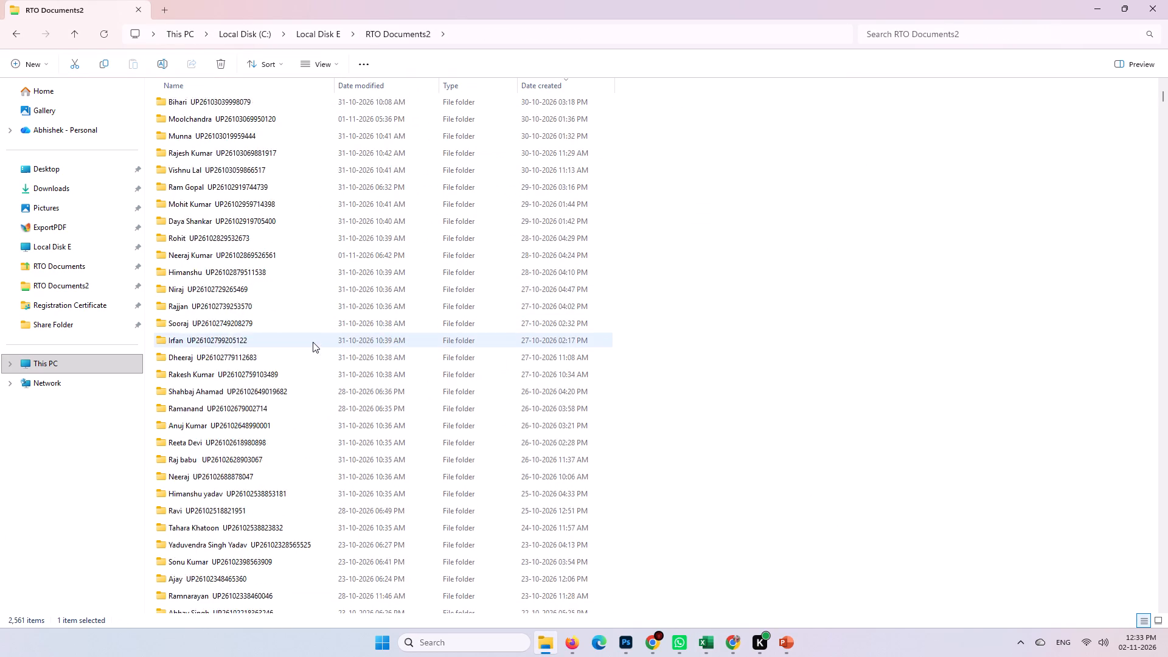
pyautogui.scroll(11, 313, 342)
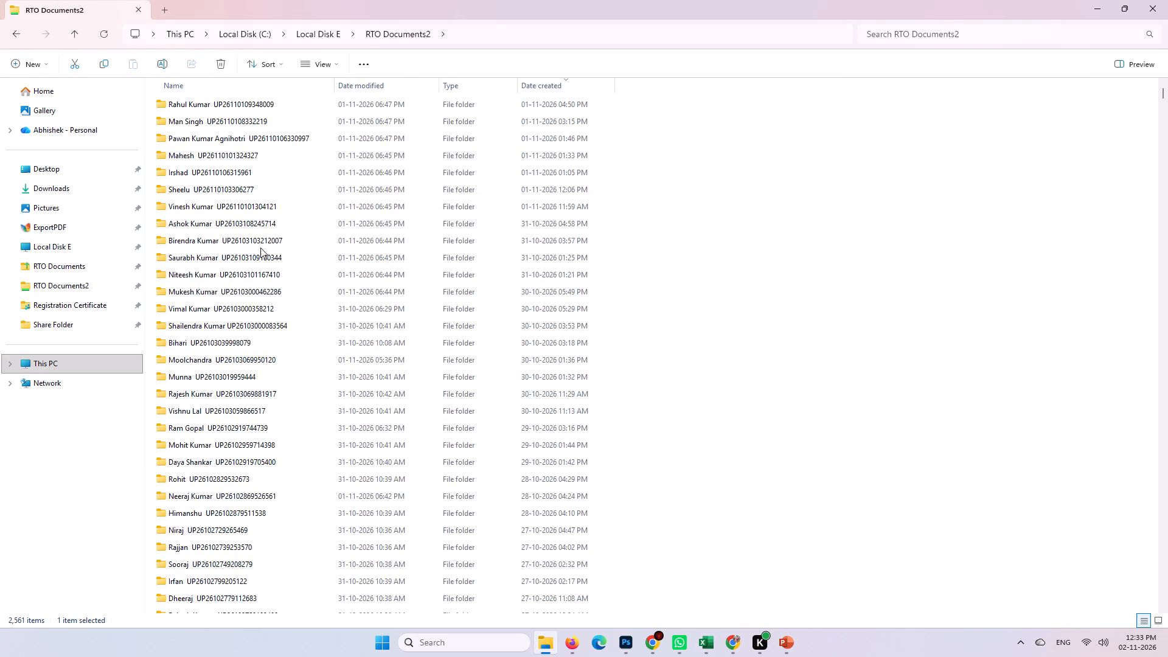
pyautogui.click(263, 114)
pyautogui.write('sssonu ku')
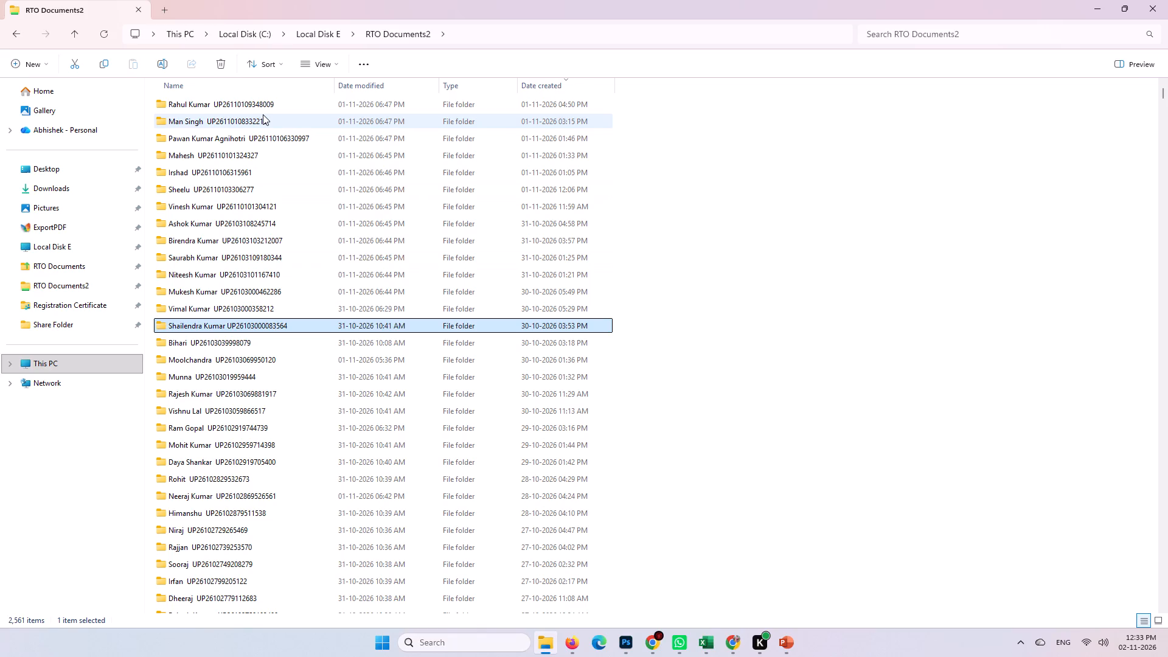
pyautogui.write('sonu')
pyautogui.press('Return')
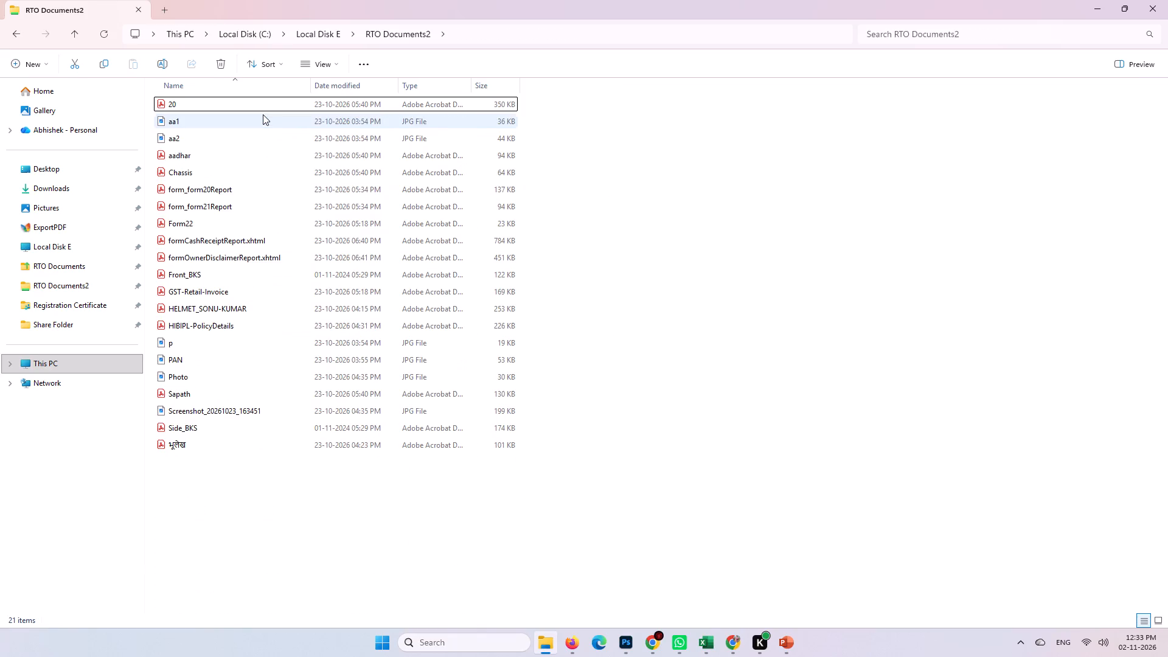
pyautogui.doubleClick(255, 321)
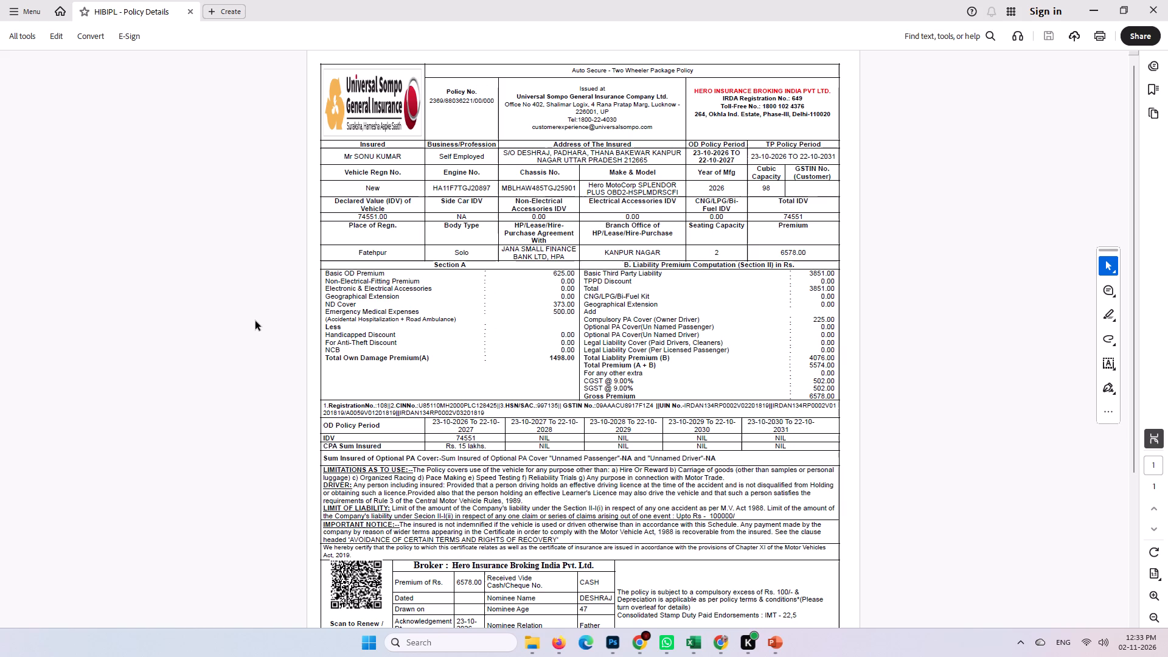
pyautogui.hotkey('ctrl', 'p')
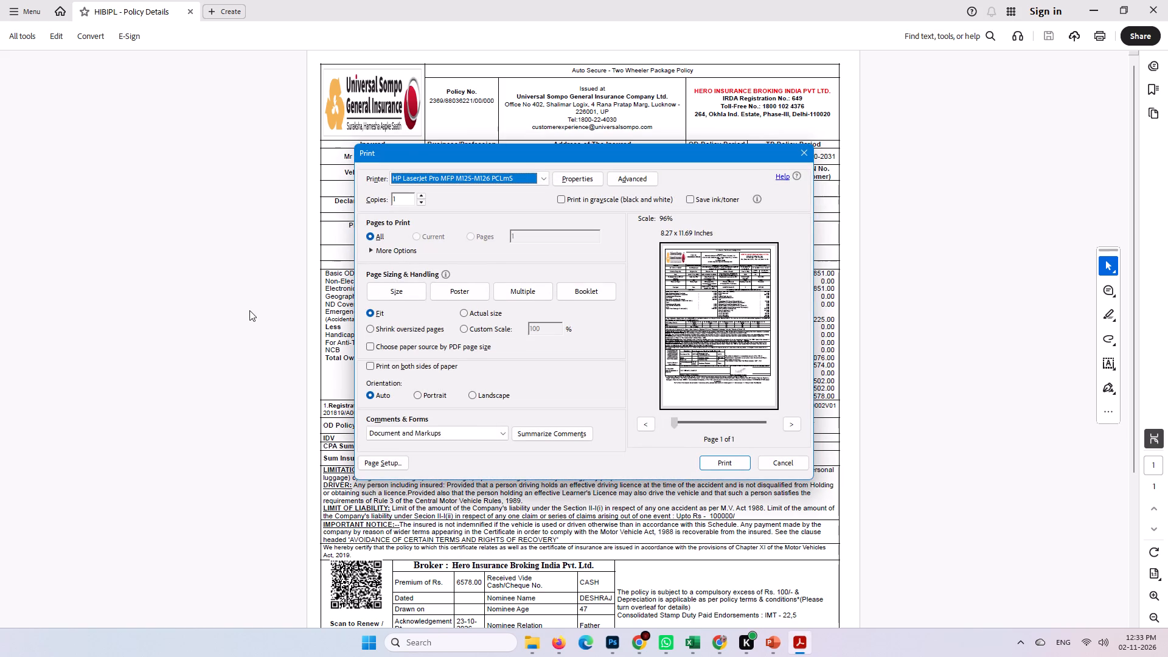
pyautogui.click(725, 454)
pyautogui.click(718, 461)
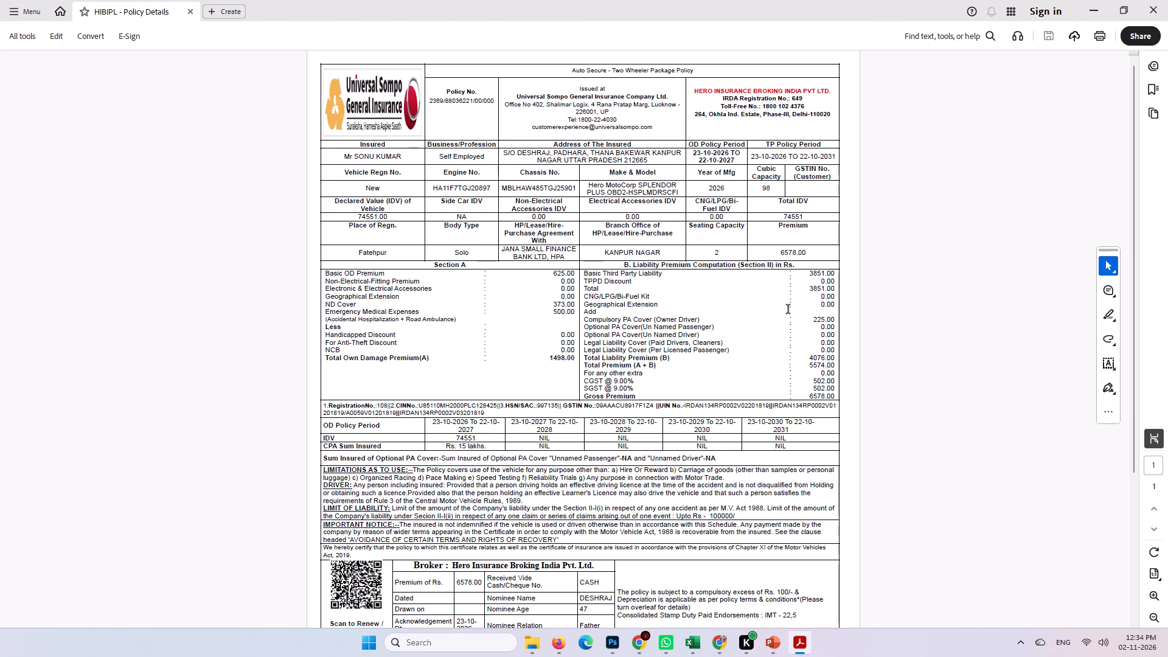
pyautogui.click(1167, 0)
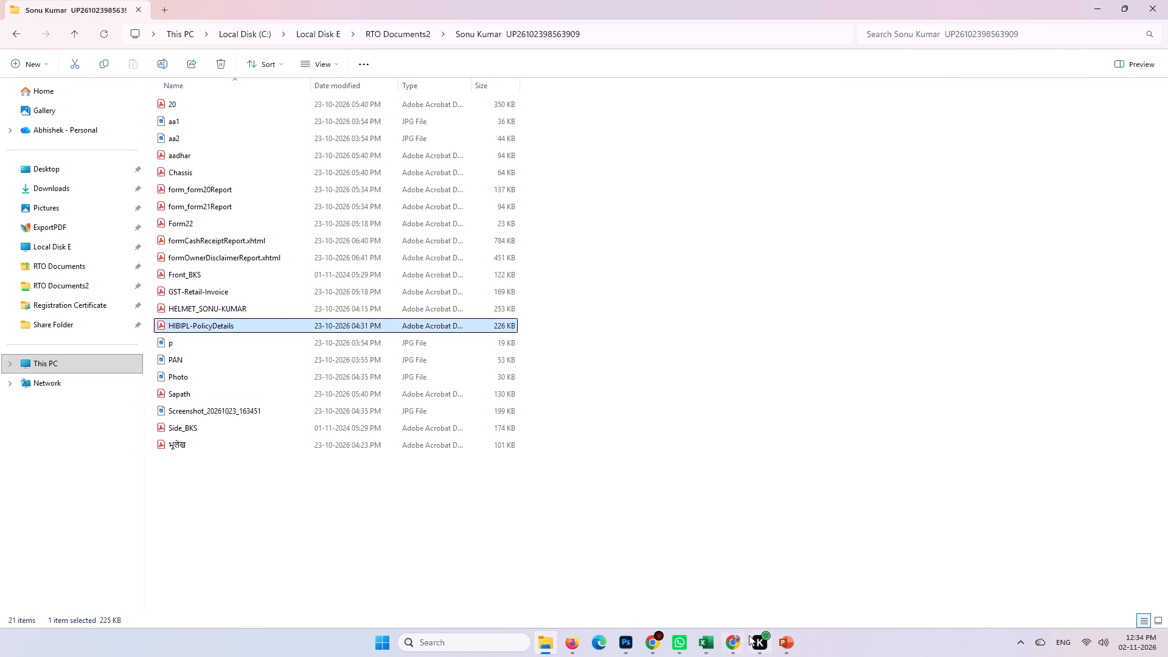
# Return to the Excel workbook's VAHAN sheet and examine record 494, dated 23-10-2026, from its serial number across to its mobile number.
pyautogui.click(709, 650)
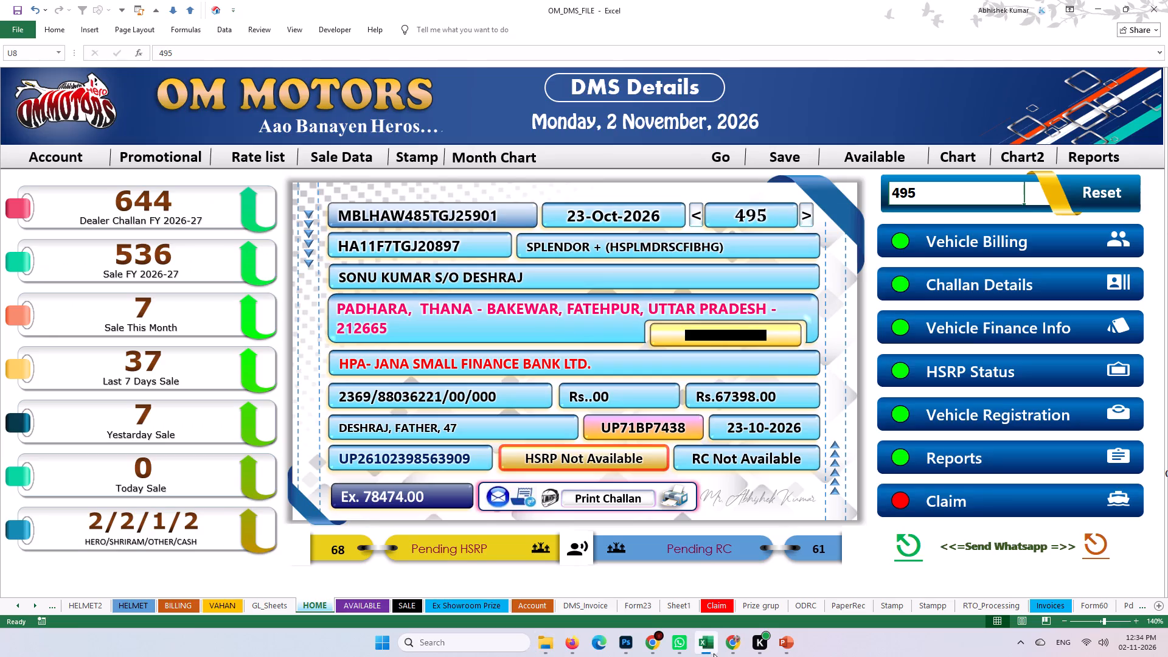
pyautogui.click(976, 420)
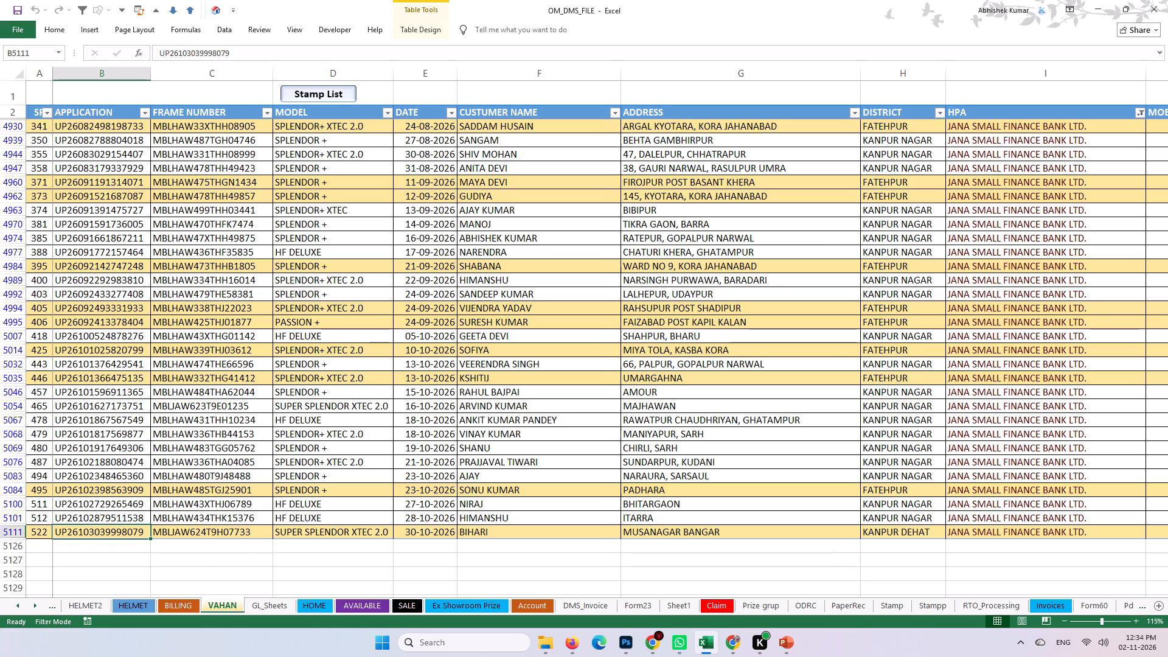
pyautogui.click(546, 211)
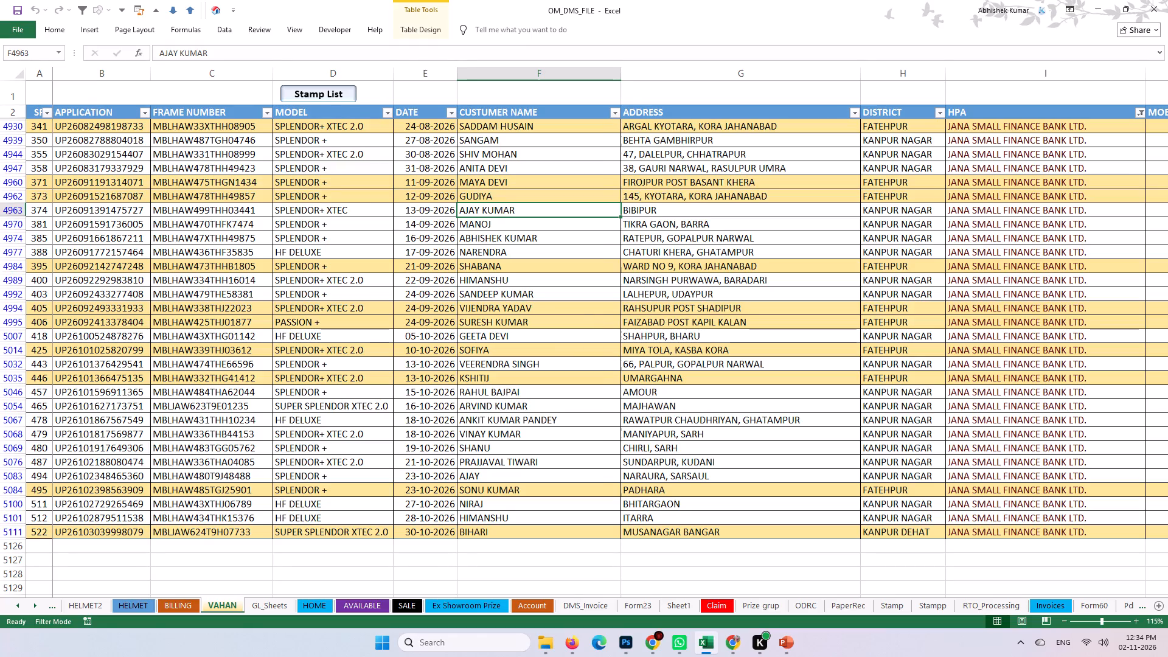
pyautogui.click(527, 474)
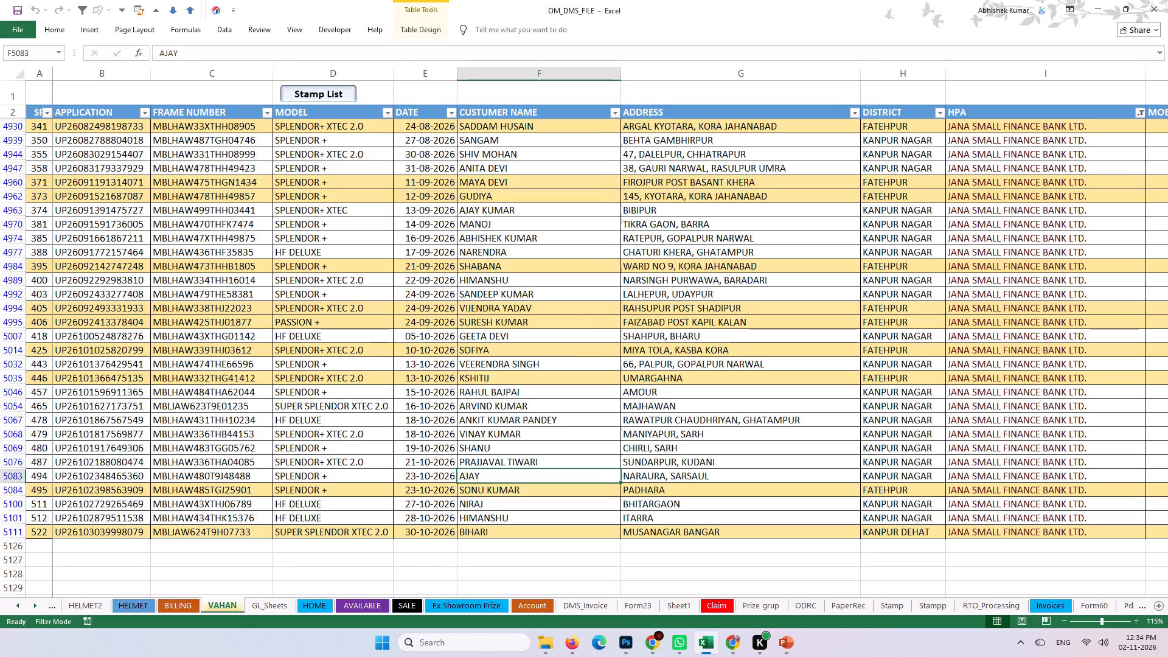
pyautogui.press('Right')
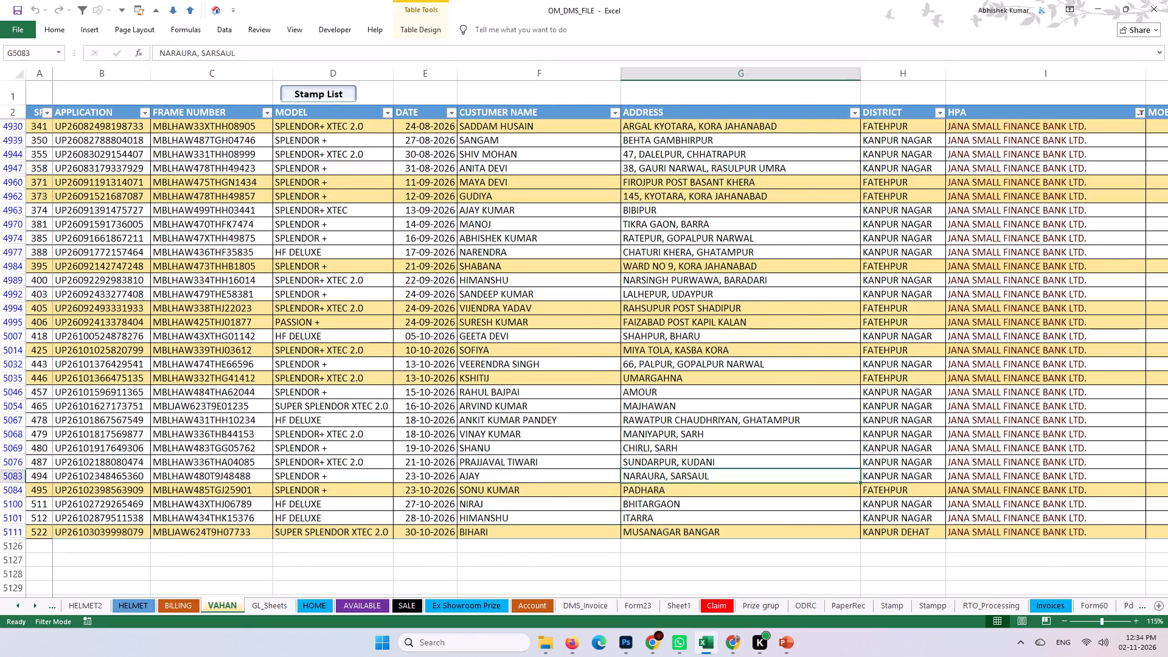
pyautogui.press('Right')
pyautogui.press('Right')
pyautogui.press('Right')
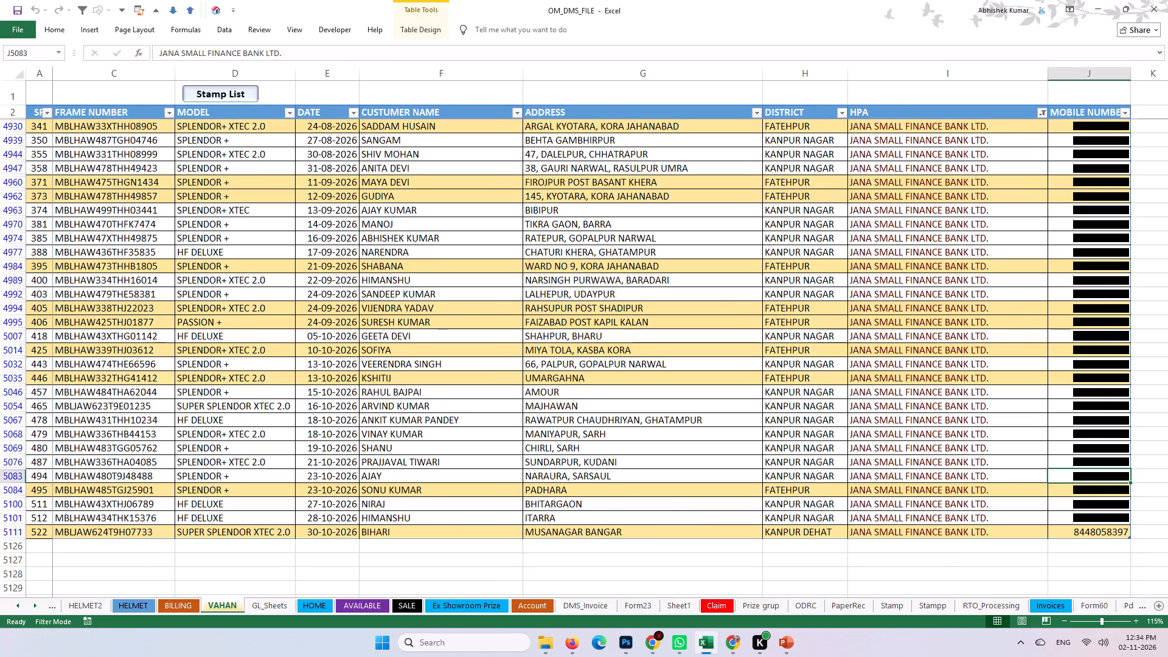
pyautogui.press('Left')
pyautogui.press('Left')
pyautogui.press('Left')
pyautogui.press('Left')
pyautogui.press('Left')
pyautogui.press('Left')
pyautogui.press('Left')
pyautogui.press('Left')
pyautogui.press('Left')
pyautogui.press('Left')
pyautogui.press('Left')
pyautogui.press('Left')
pyautogui.press('Left')
pyautogui.press('Left')
pyautogui.press('Left')
pyautogui.press('Left')
pyautogui.press('Left')
pyautogui.press('Left')
pyautogui.press('Left')
pyautogui.press('Left')
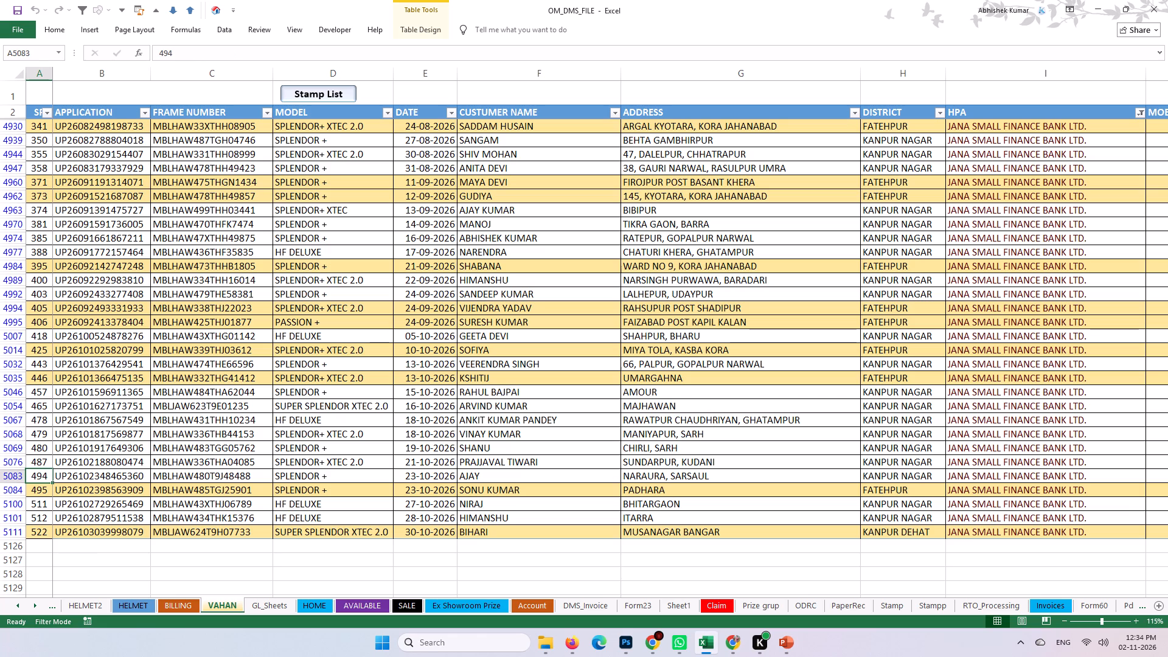
# Examine the addresses and mobile numbers of the VAHAN sheet records from 465 to 495, ending on record 494.
pyautogui.click(623, 460)
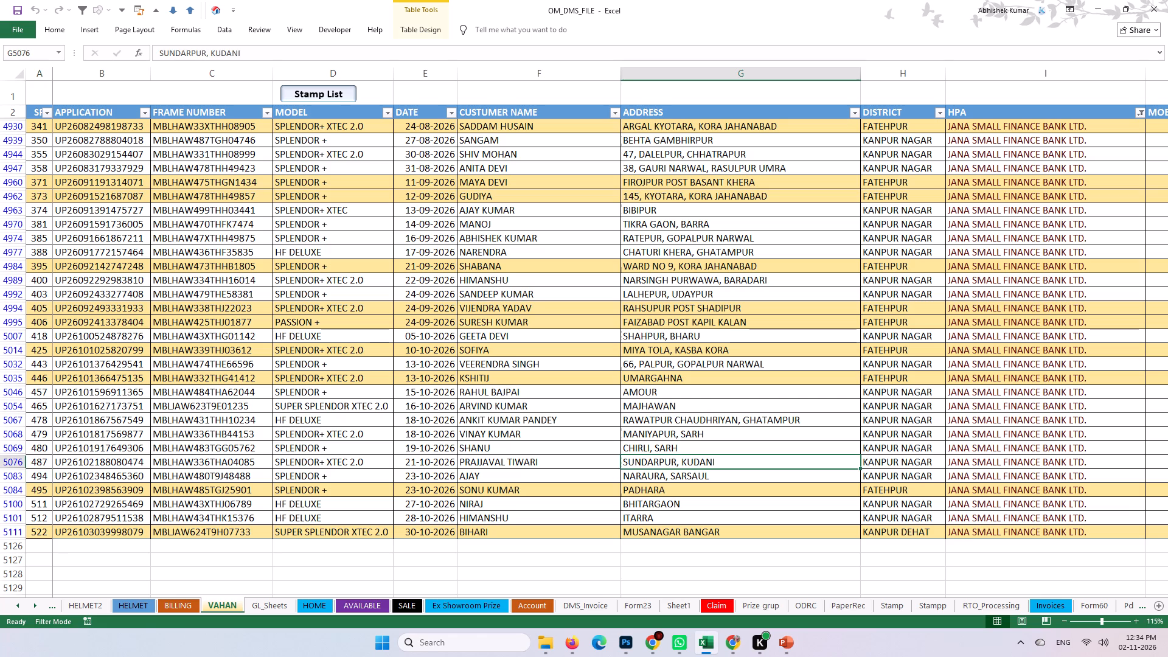
pyautogui.press('Down')
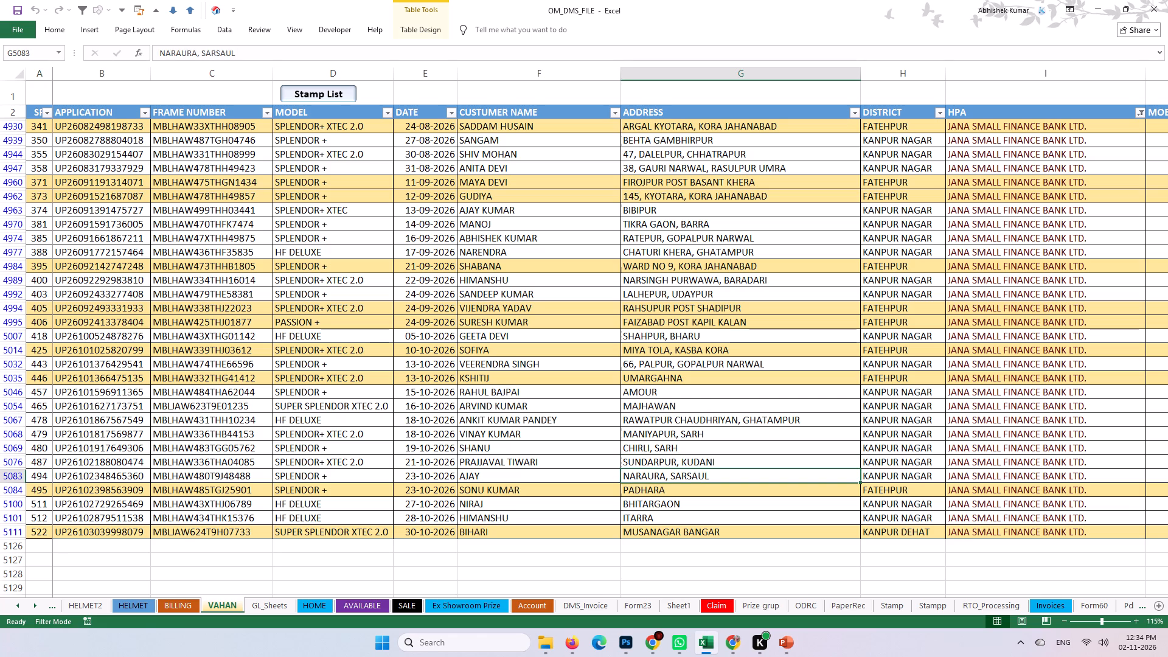
pyautogui.press('Down')
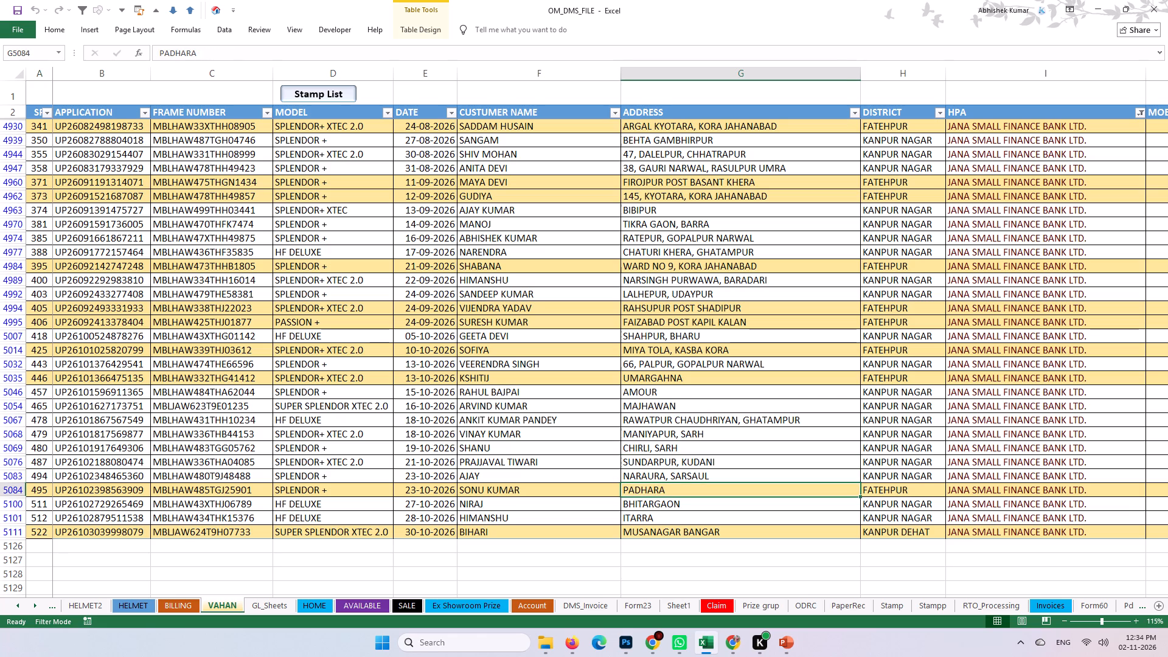
pyautogui.press('Right')
pyautogui.press('Right')
pyautogui.press('Right')
pyautogui.press('Right')
pyautogui.press('Left')
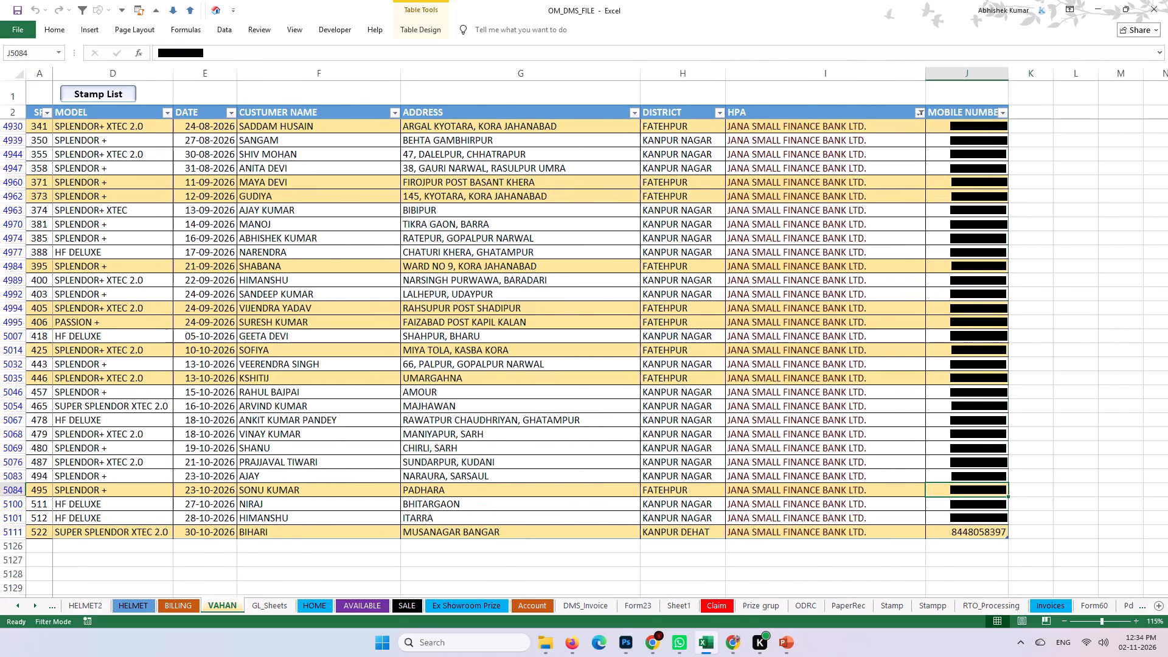
pyautogui.press('Up')
pyautogui.press('Up')
pyautogui.press('Up')
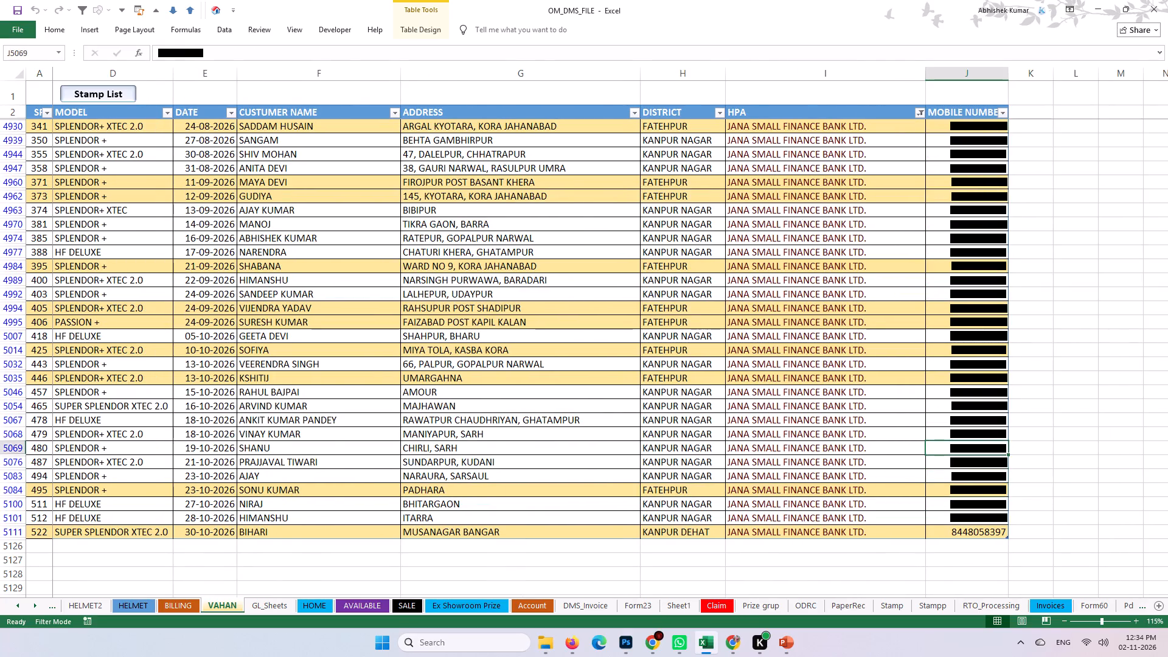
pyautogui.press('Up')
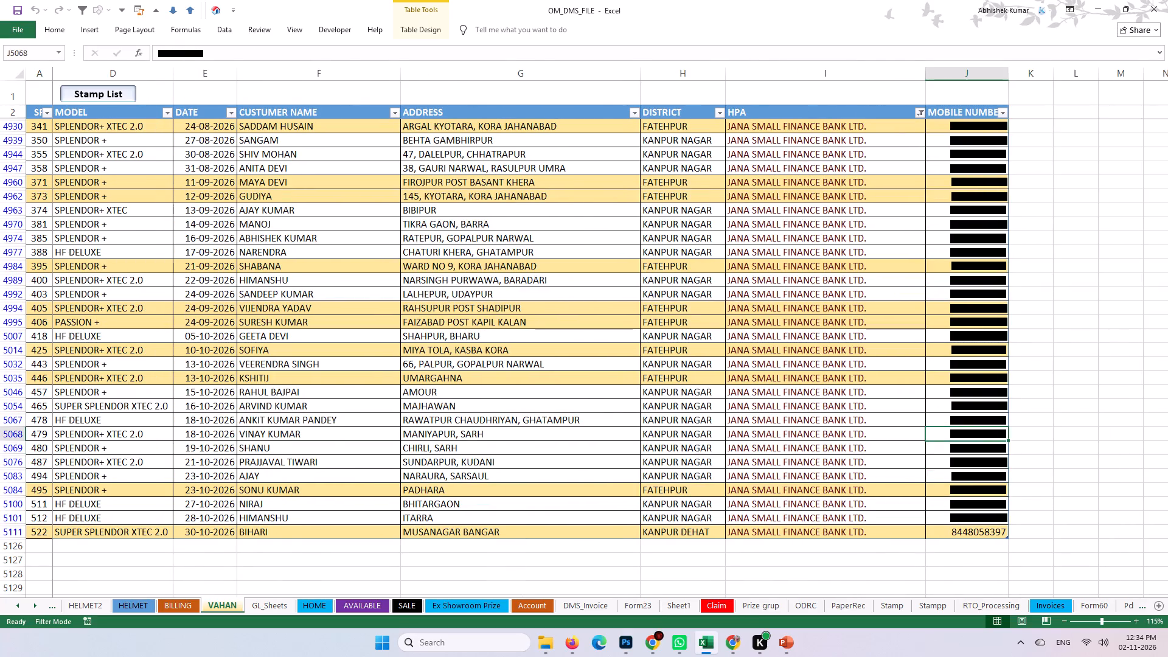
pyautogui.press('Up')
pyautogui.press('Up')
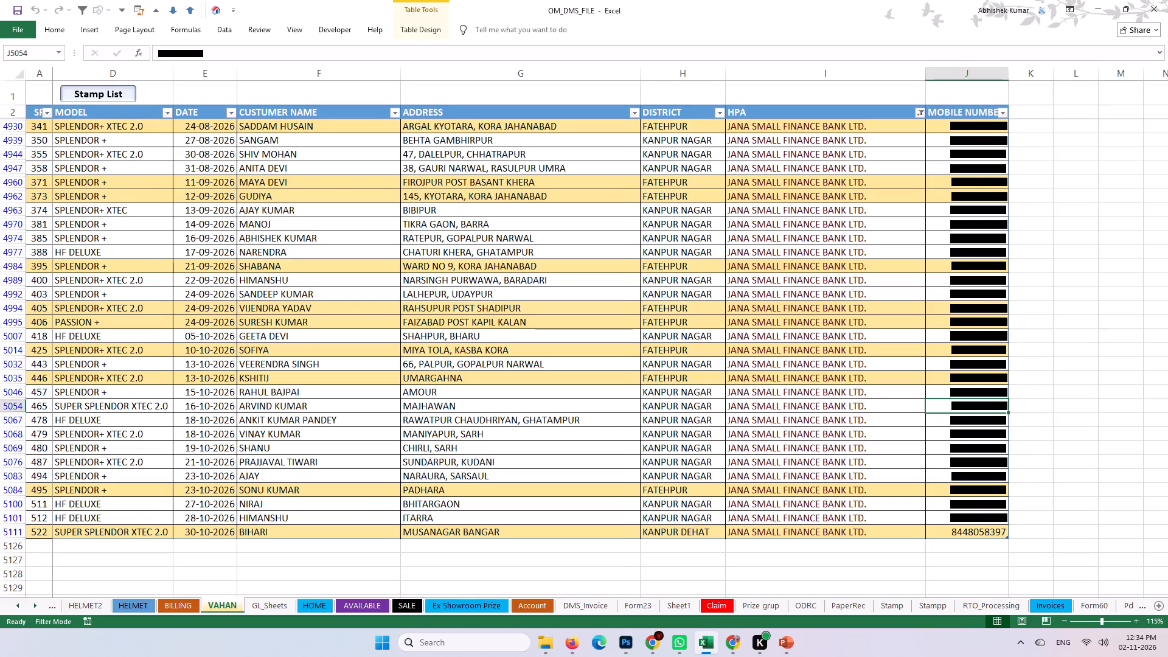
pyautogui.press('Down')
pyautogui.press('Down')
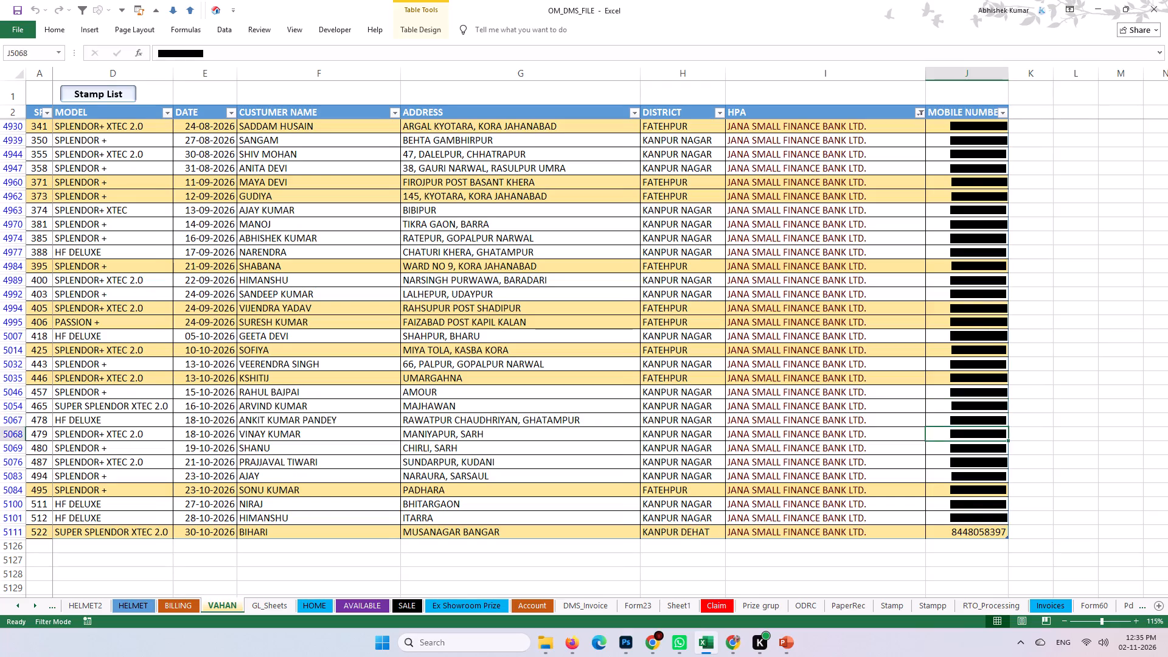
pyautogui.press('Down')
pyautogui.press('Down')
pyautogui.press('Down')
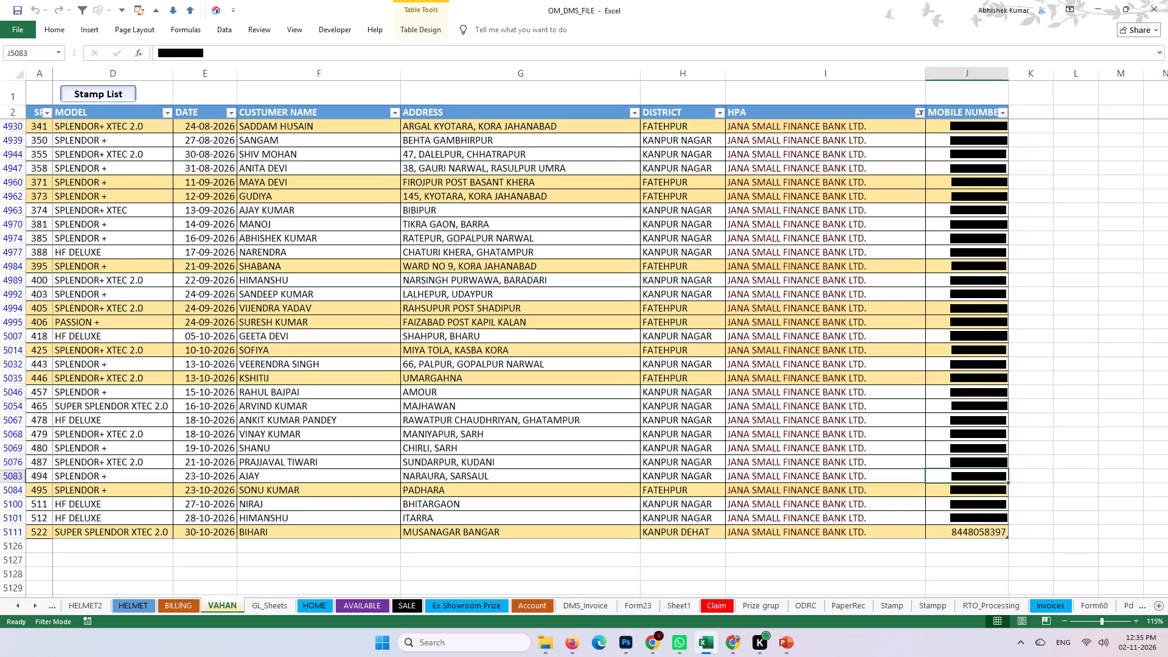
# Examine record 494 on the VAHAN sheet from its mobile number back to its frame number and date.
pyautogui.press('Left')
pyautogui.press('Left')
pyautogui.press('Left')
pyautogui.press('Left')
pyautogui.press('Left')
pyautogui.press('Left')
pyautogui.press('Left')
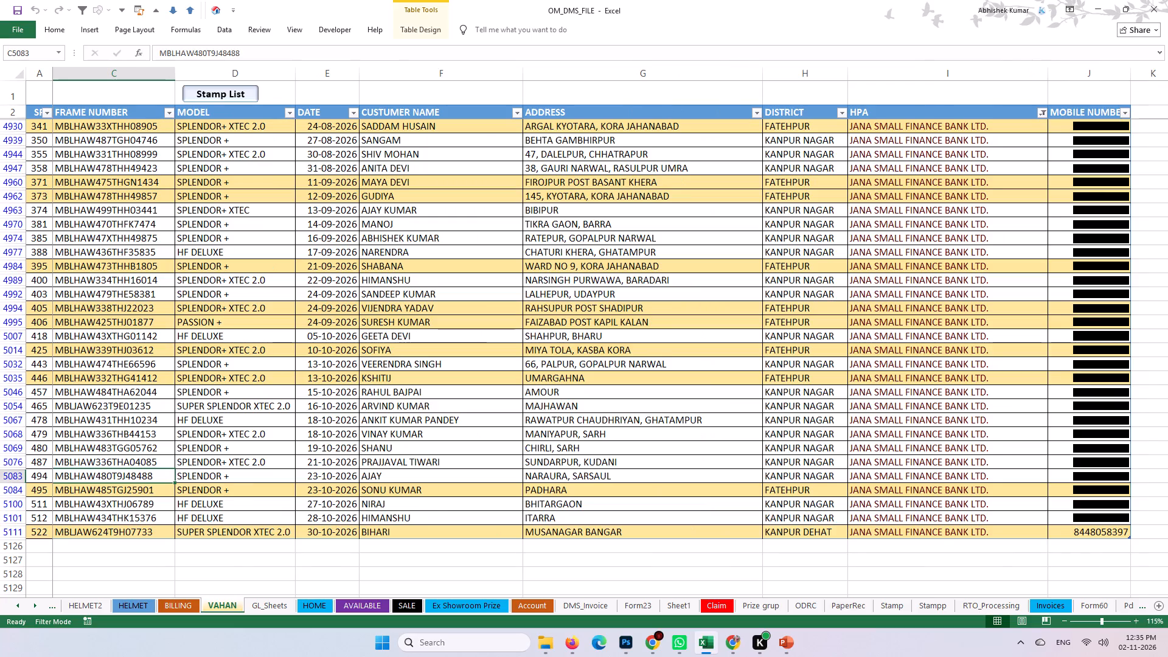
pyautogui.press('Right')
pyautogui.press('Right')
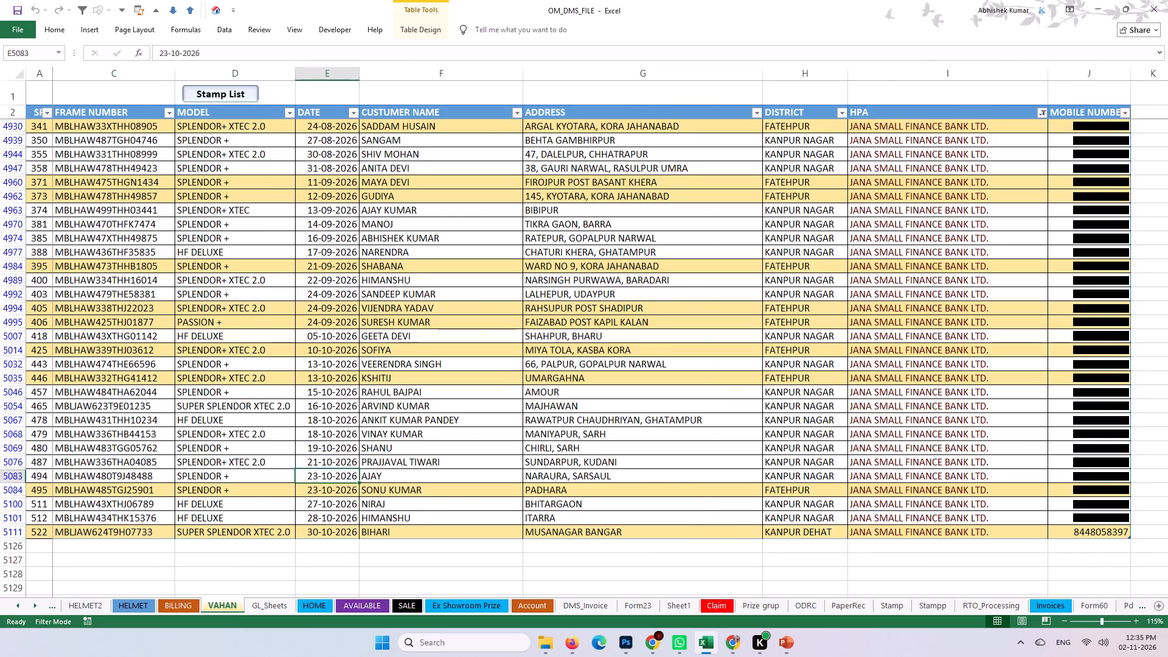
pyautogui.click(546, 650)
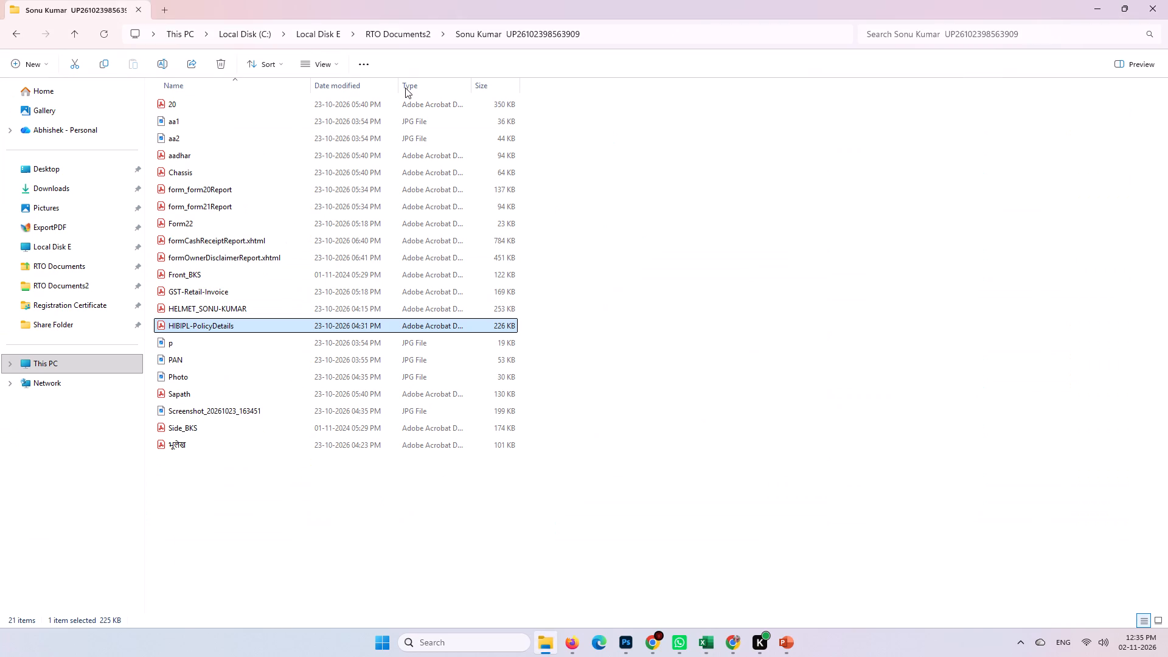
pyautogui.click(405, 24)
pyautogui.click(735, 251)
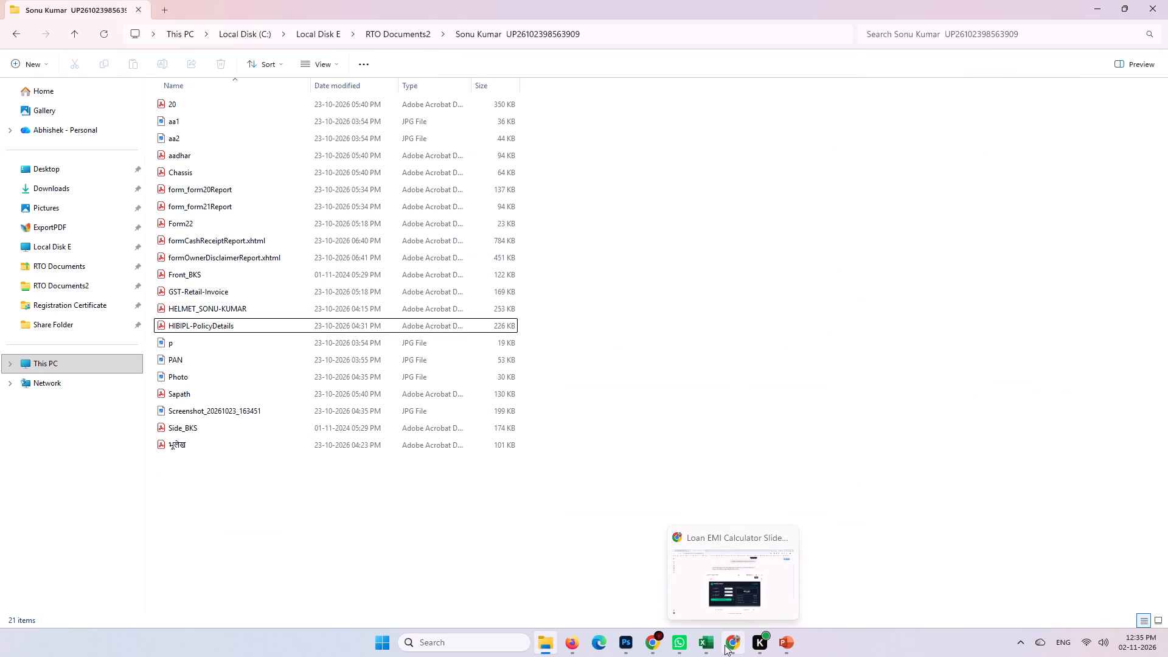
pyautogui.click(399, 37)
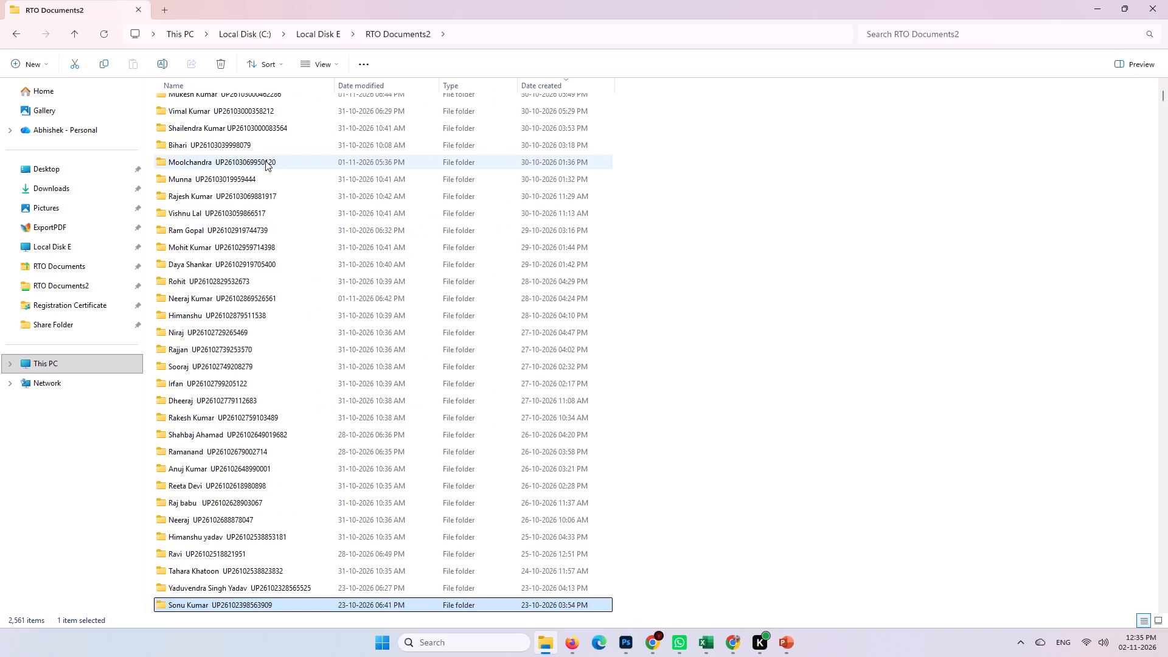
pyautogui.click(265, 161)
pyautogui.scroll(14, 265, 161)
pyautogui.click(261, 137)
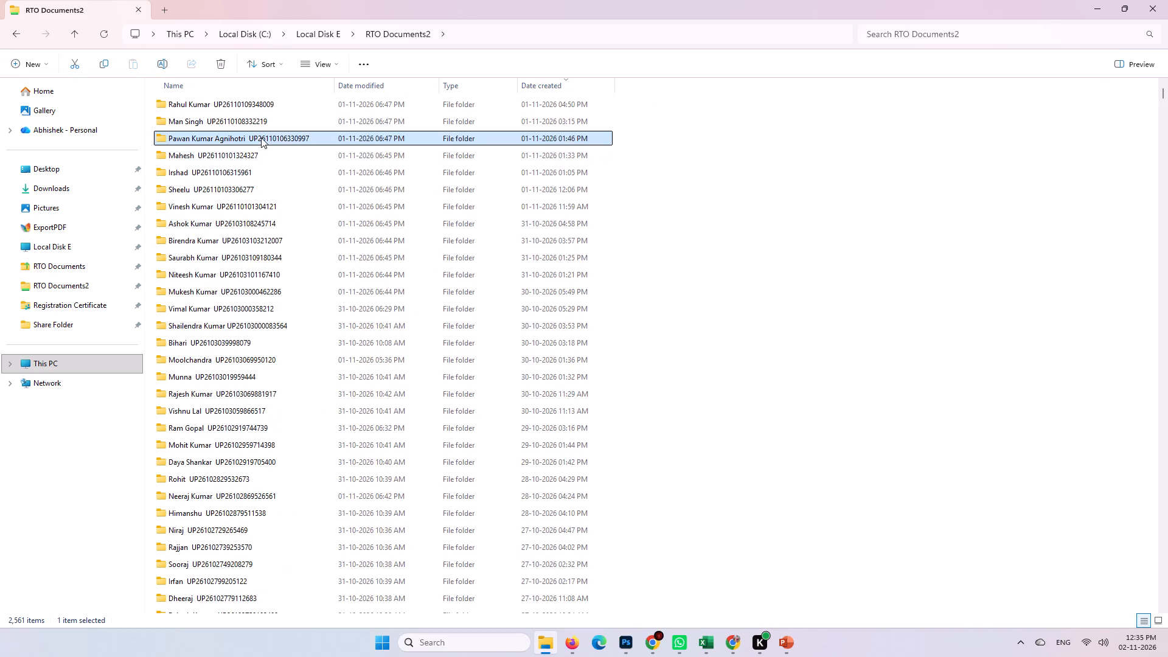
pyautogui.write('ajay')
pyautogui.press('Return')
# Preview the aa1 image and the Form 20 PDF named 20 in record 494's folder, and close the preview.
pyautogui.press('Down')
pyautogui.press('space')
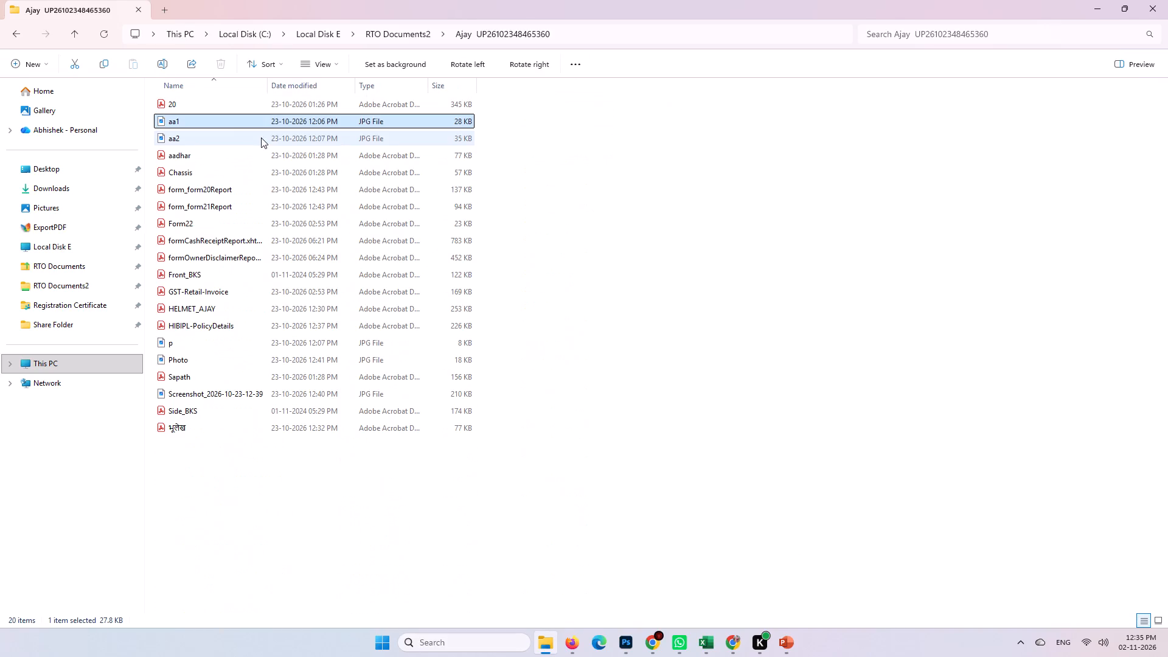
pyautogui.press('space')
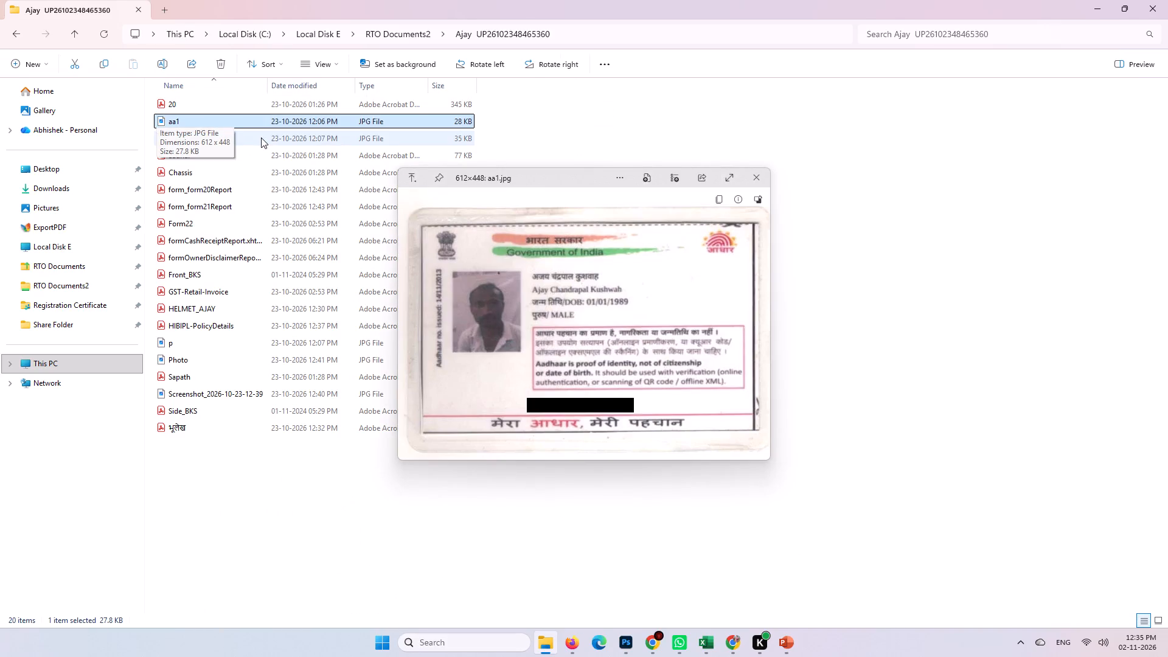
pyautogui.press('Down')
pyautogui.press('Up')
pyautogui.press('Up')
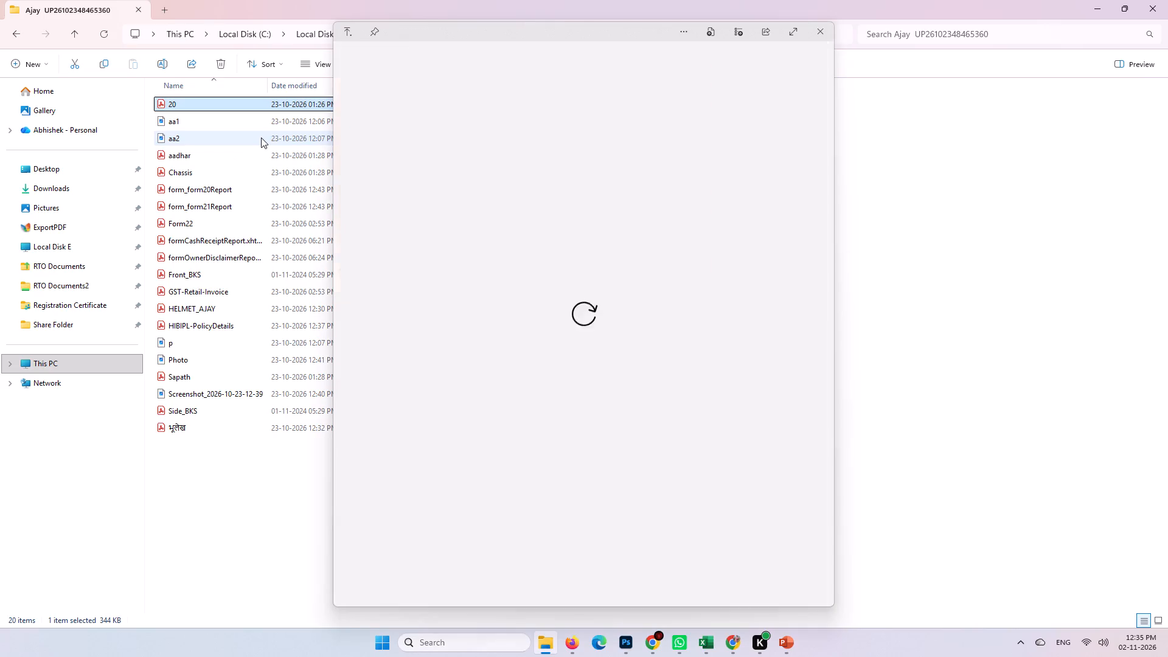
pyautogui.scroll(7, 617, 62)
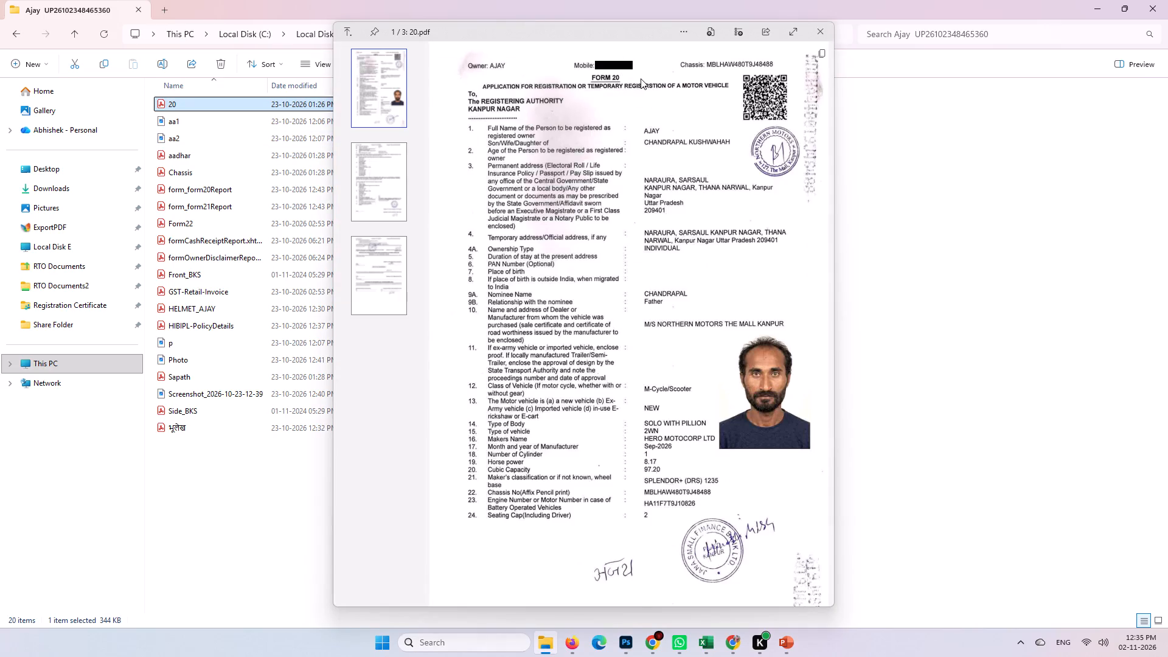
pyautogui.click(639, 78)
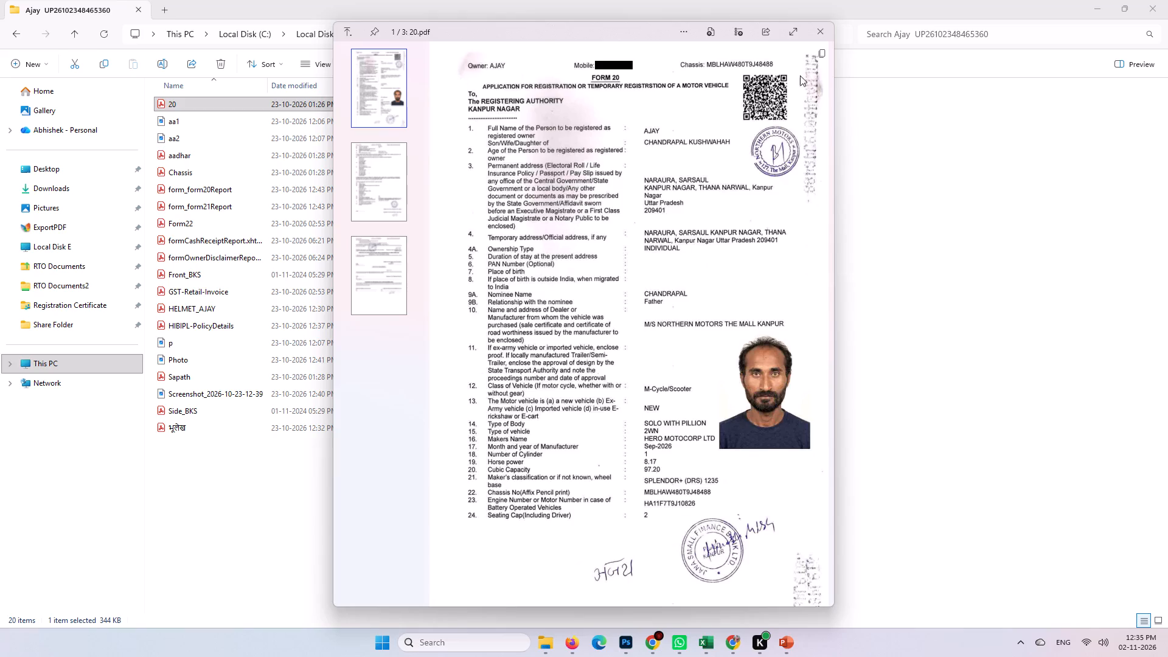
pyautogui.click(818, 34)
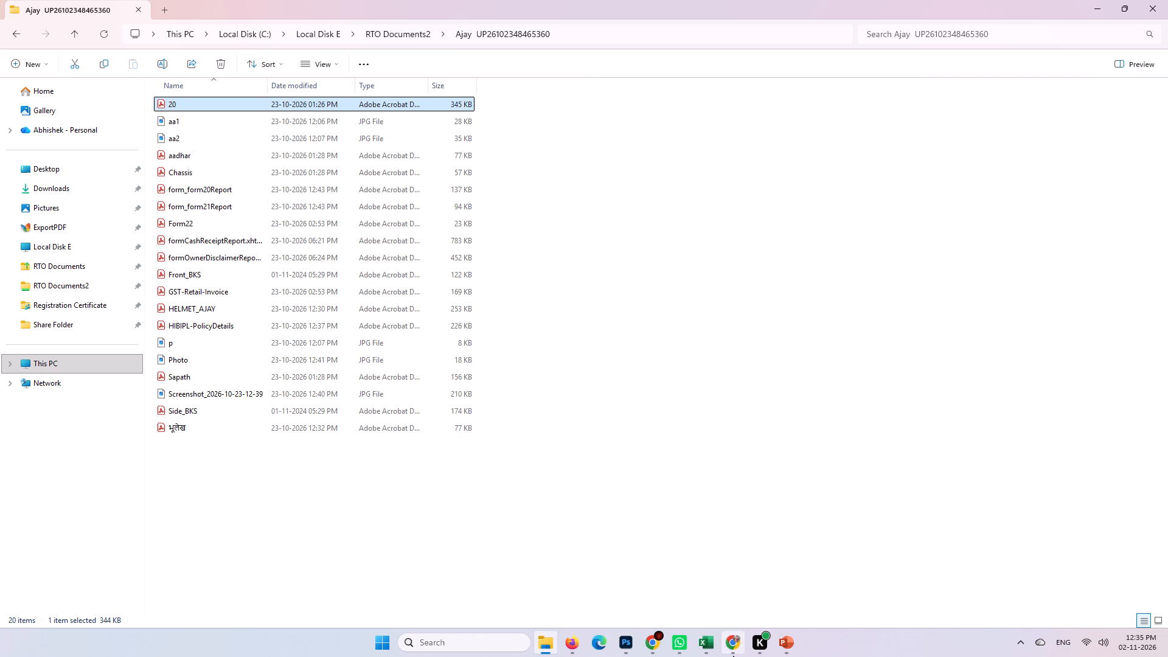
# Return to the Excel workbook and load record 494 on the HOME sheet.
pyautogui.click(710, 647)
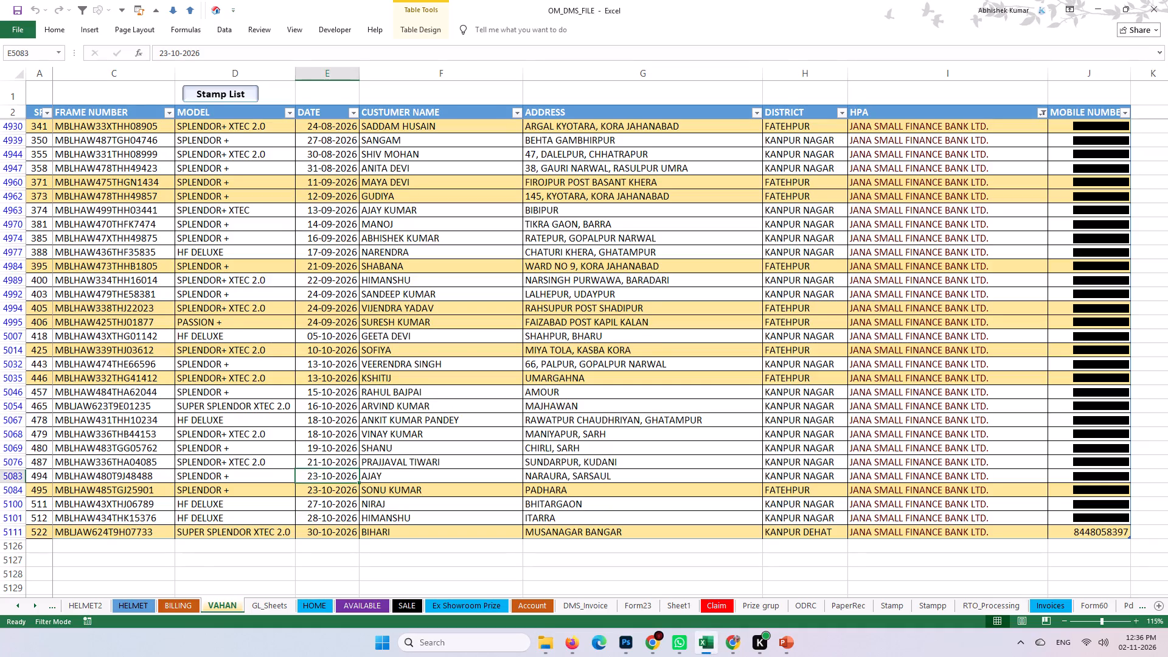
pyautogui.click(455, 481)
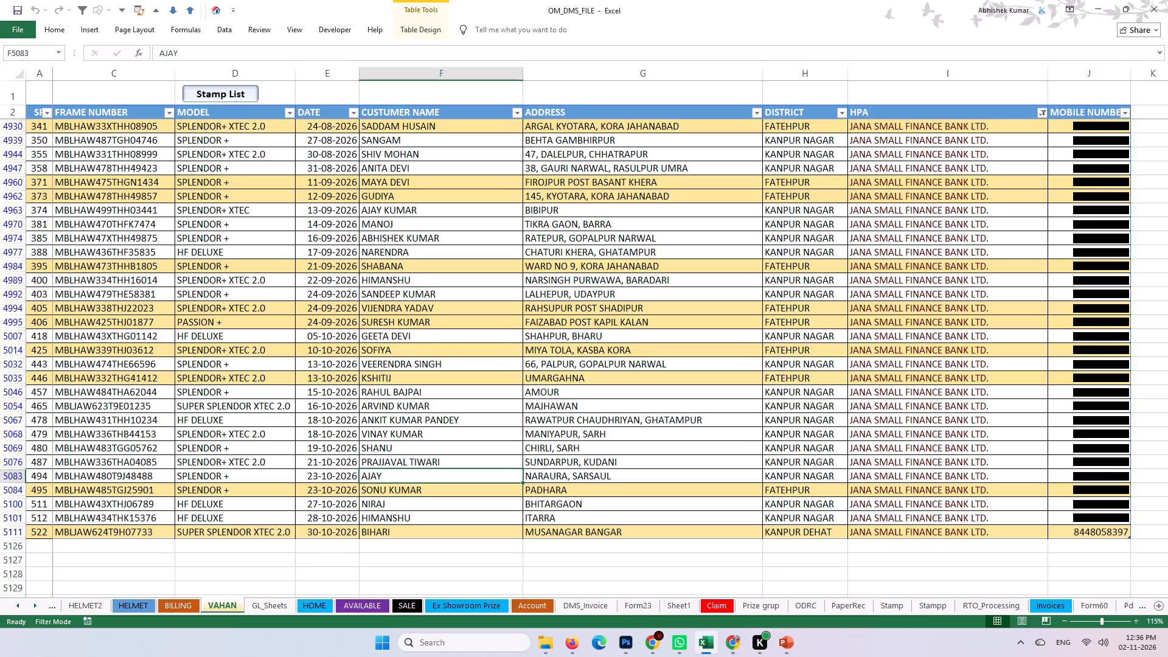
pyautogui.click(212, 4)
pyautogui.write('494')
pyautogui.press('Return')
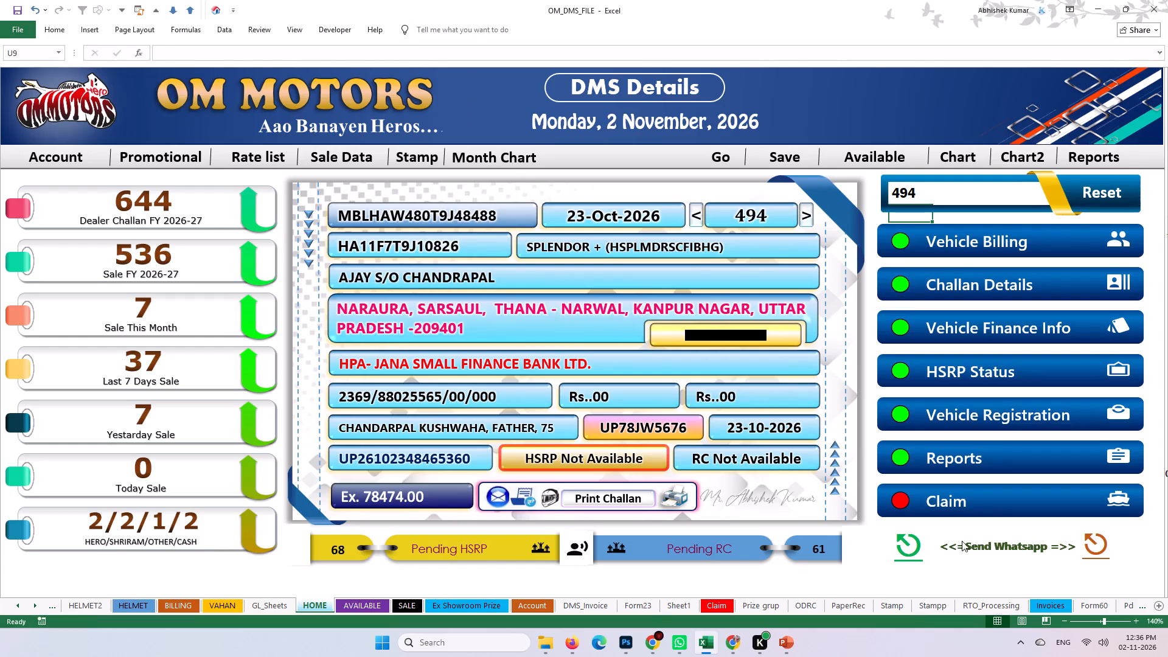
# Look through the Invoices sheet for record 494's invoice row, dated 10-23-2026, to check its price.
pyautogui.click(1049, 608)
pyautogui.scroll(-10, 409, 509)
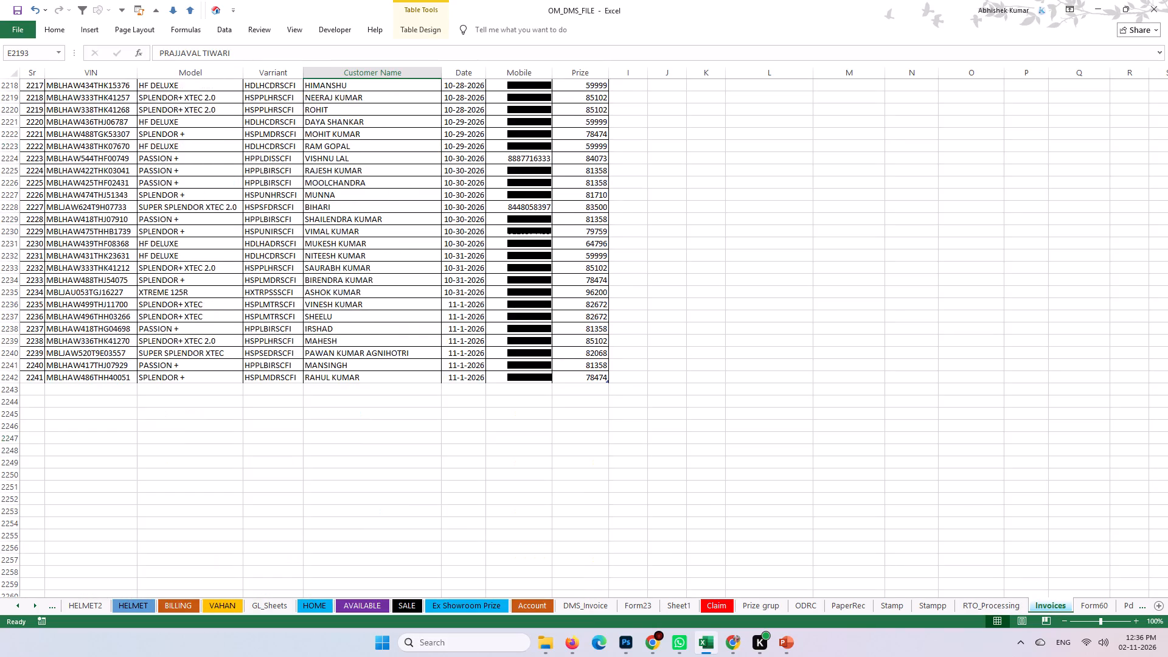
pyautogui.scroll(3, 389, 488)
pyautogui.click(349, 217)
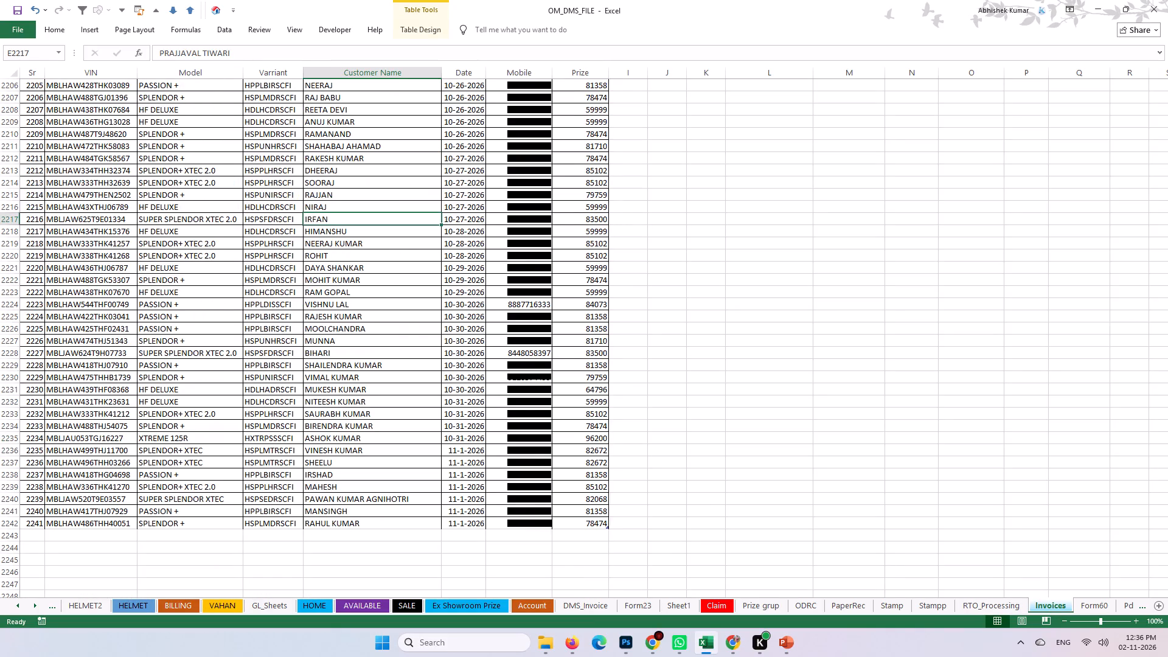
pyautogui.press('Down')
pyautogui.press('Down')
pyautogui.press('Down')
pyautogui.press('Down')
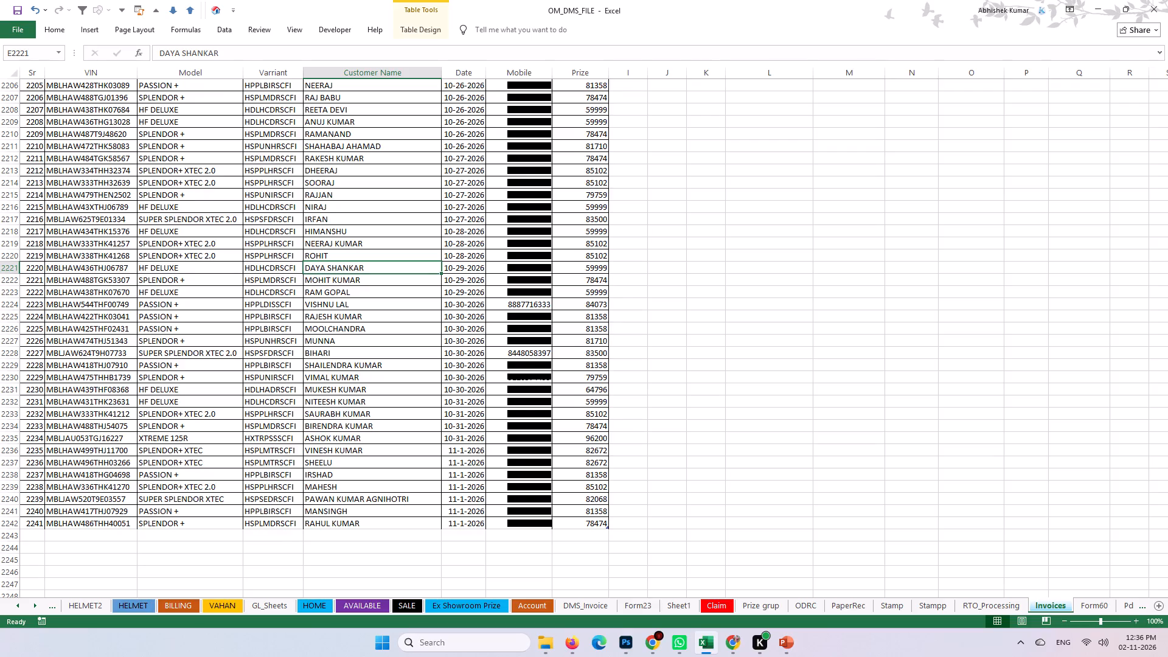
pyautogui.scroll(1, 339, 297)
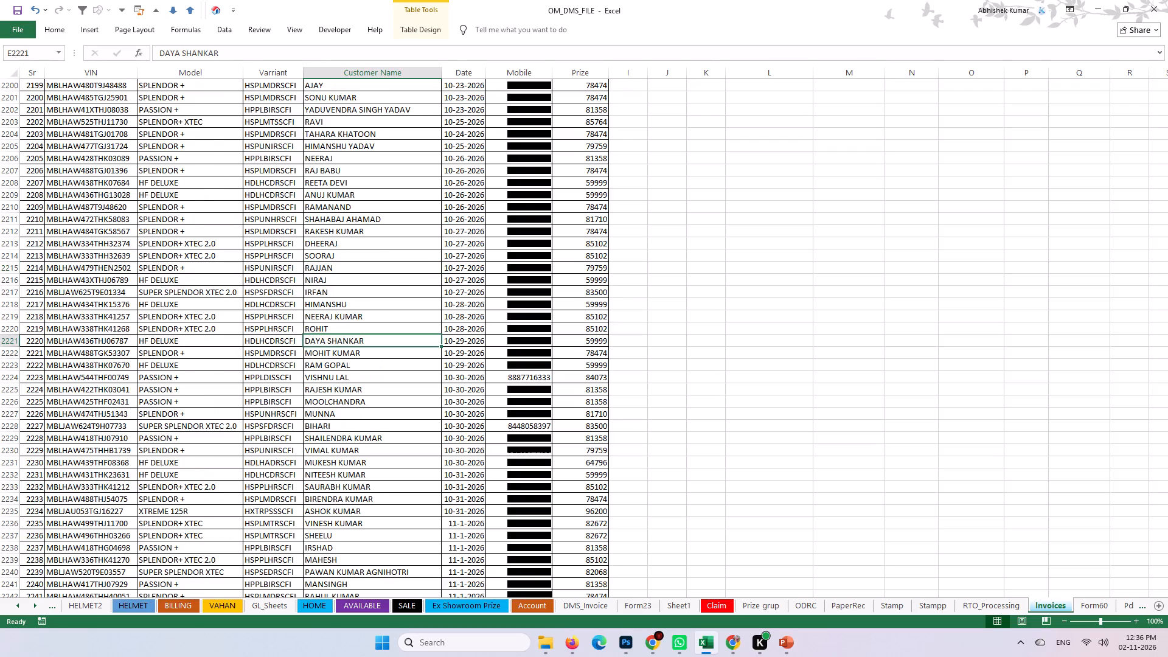
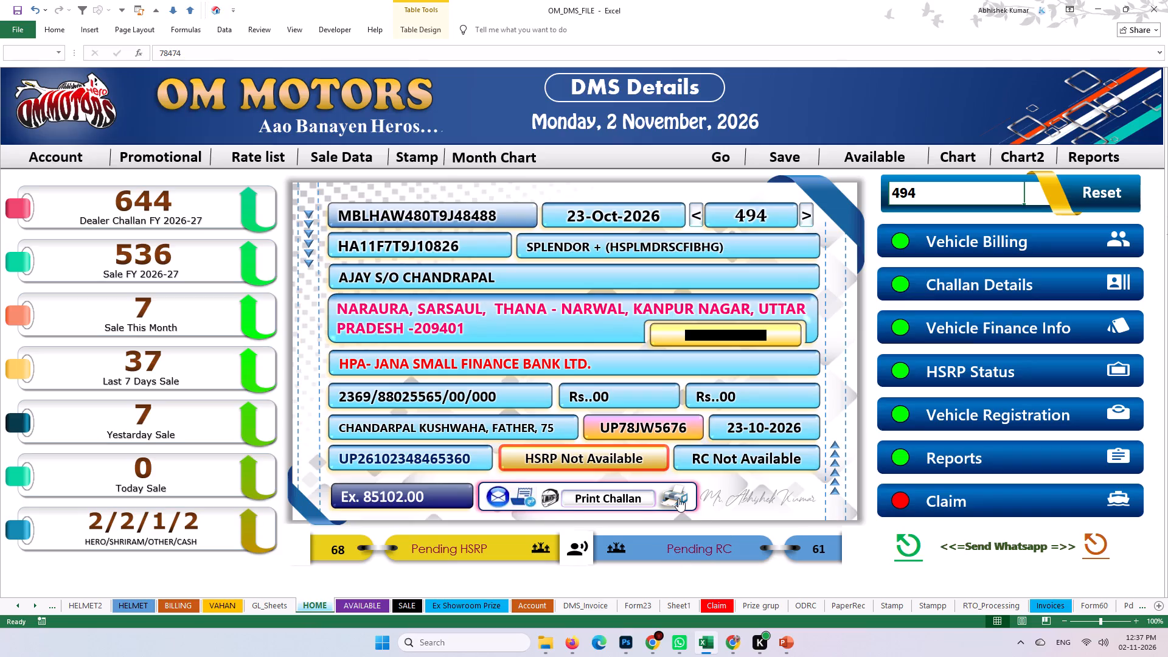
# Print the challan for record 494.
pyautogui.click(678, 498)
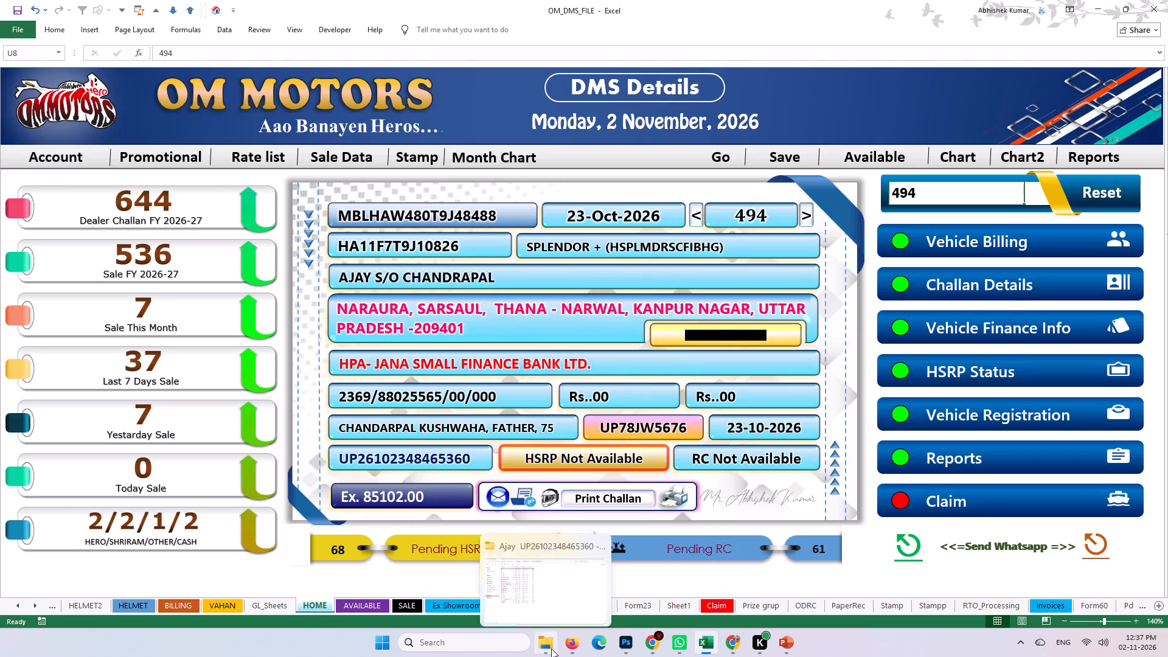
pyautogui.click(551, 648)
pyautogui.doubleClick(231, 318)
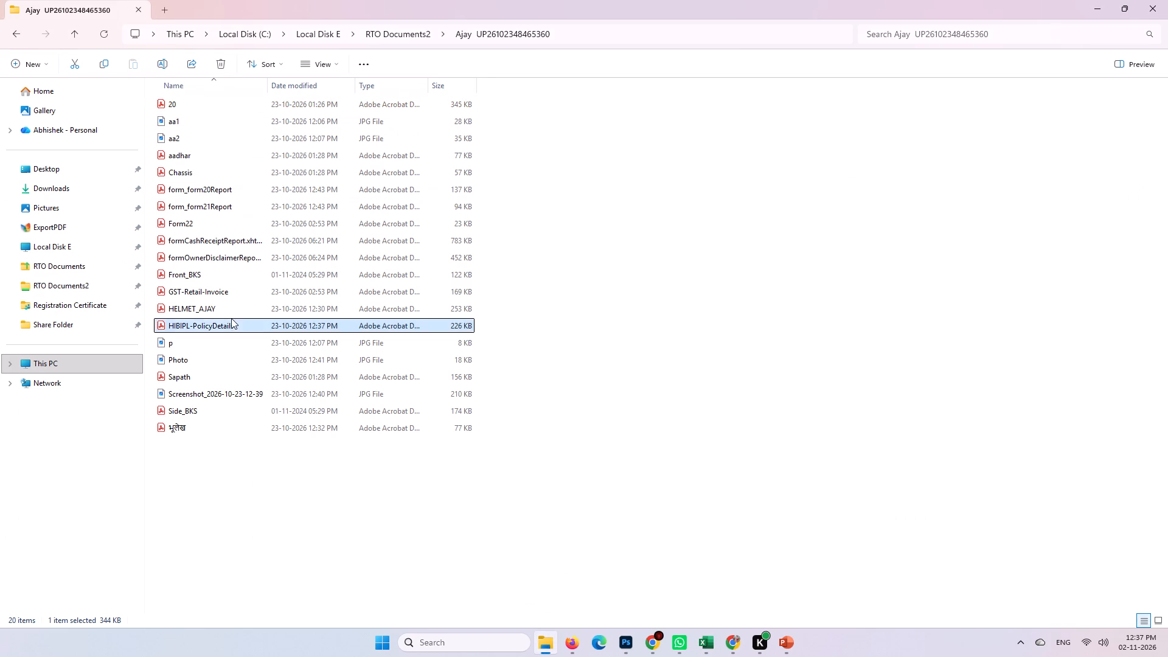
pyautogui.hotkey('ctrl', 'p')
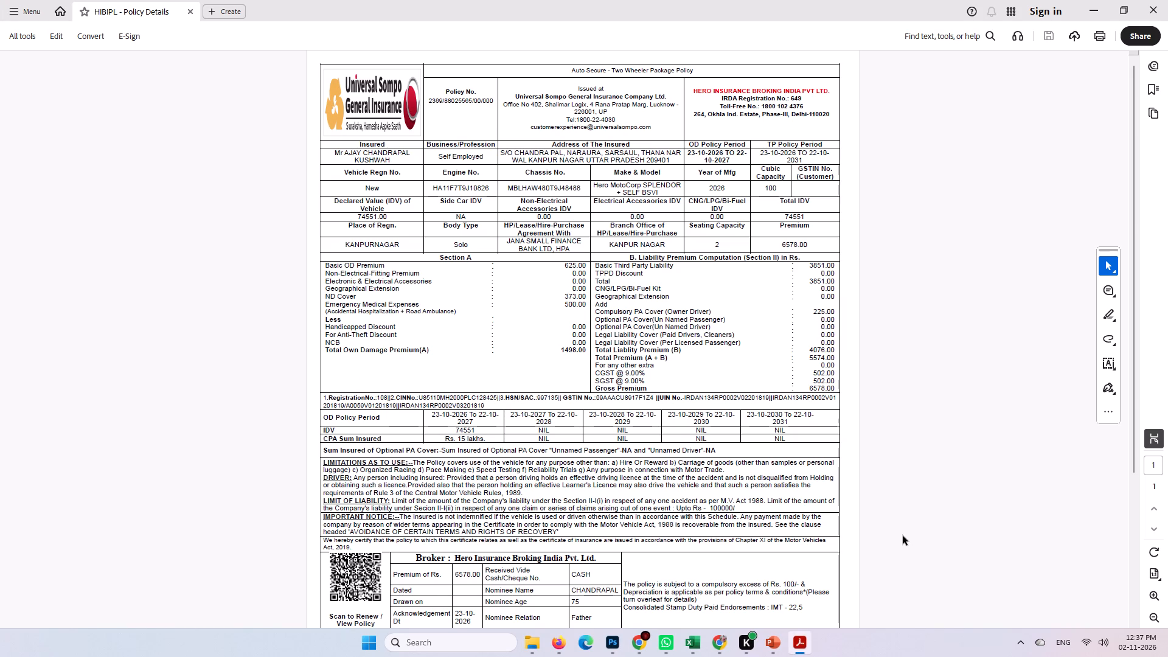
pyautogui.press('Return')
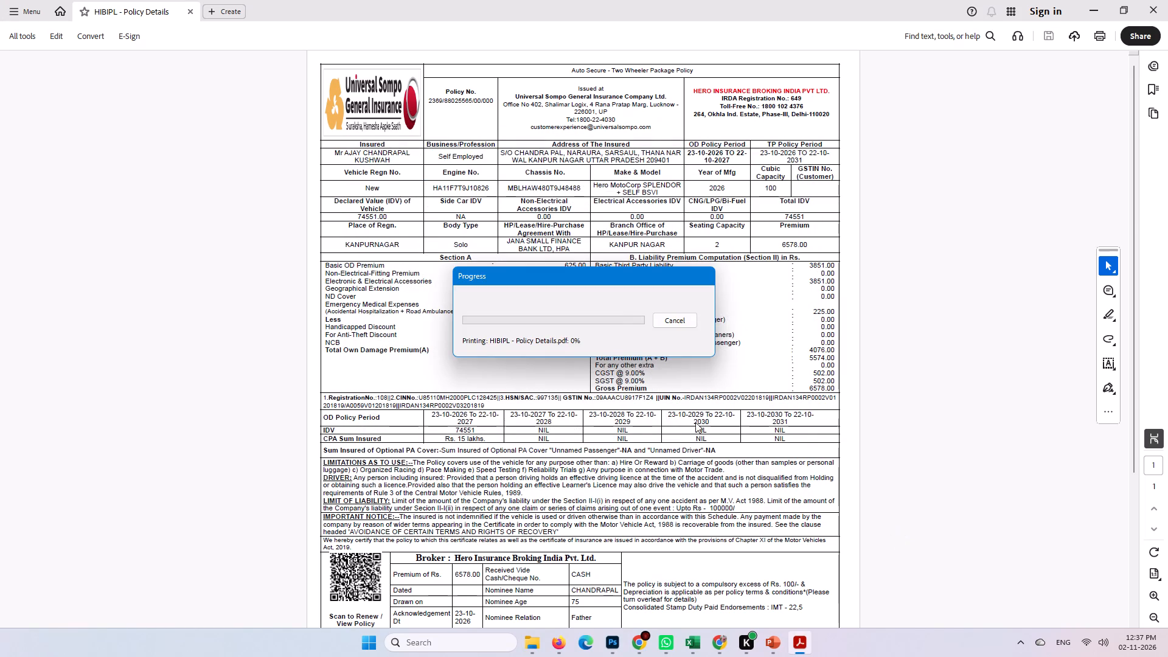
pyautogui.click(1167, 0)
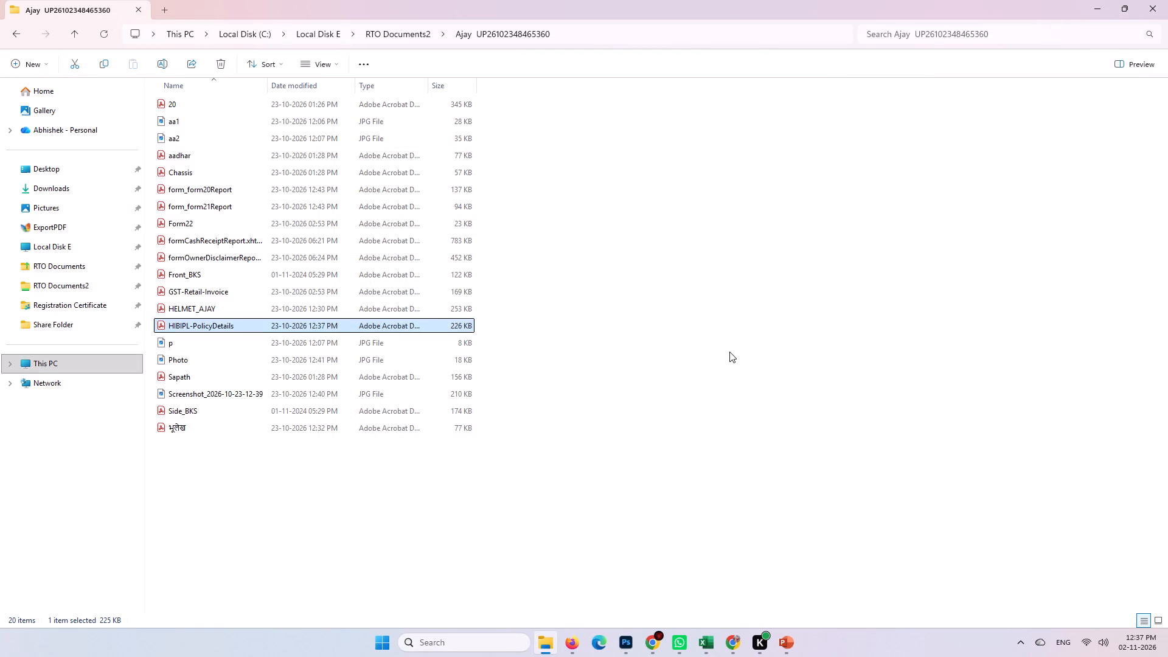
# Back in the Excel workbook, set record 494's Prize on the Invoices sheet to 78474 and clear the note cell J2200.
pyautogui.click(700, 655)
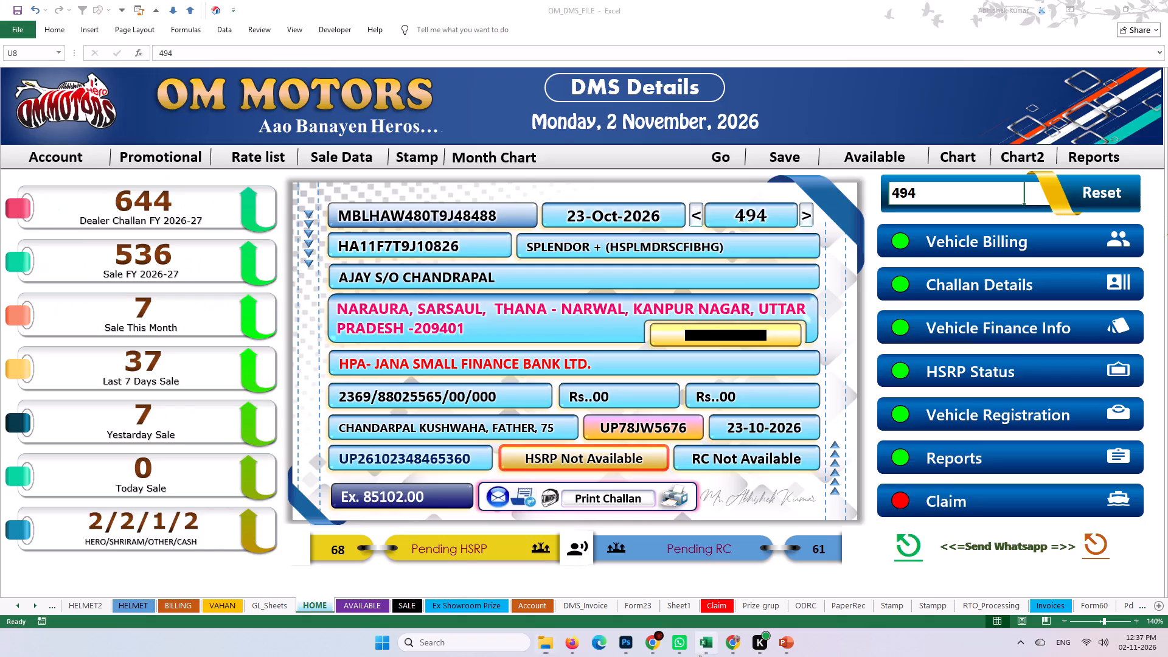
pyautogui.click(986, 411)
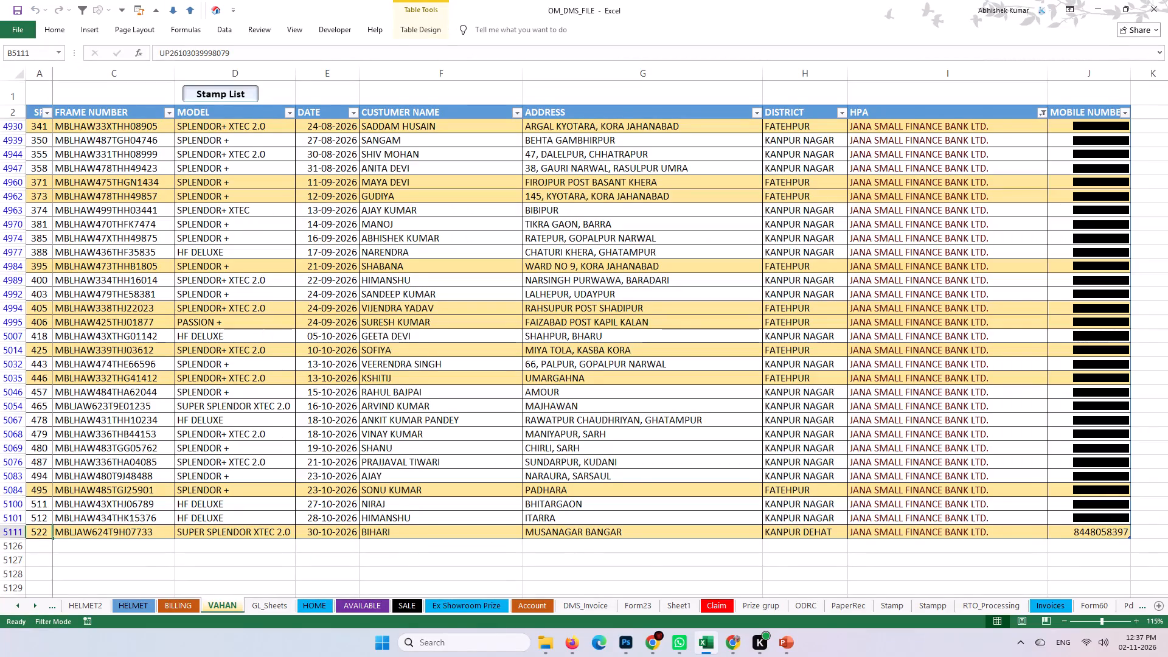
pyautogui.click(1053, 602)
pyautogui.scroll(1, 697, 266)
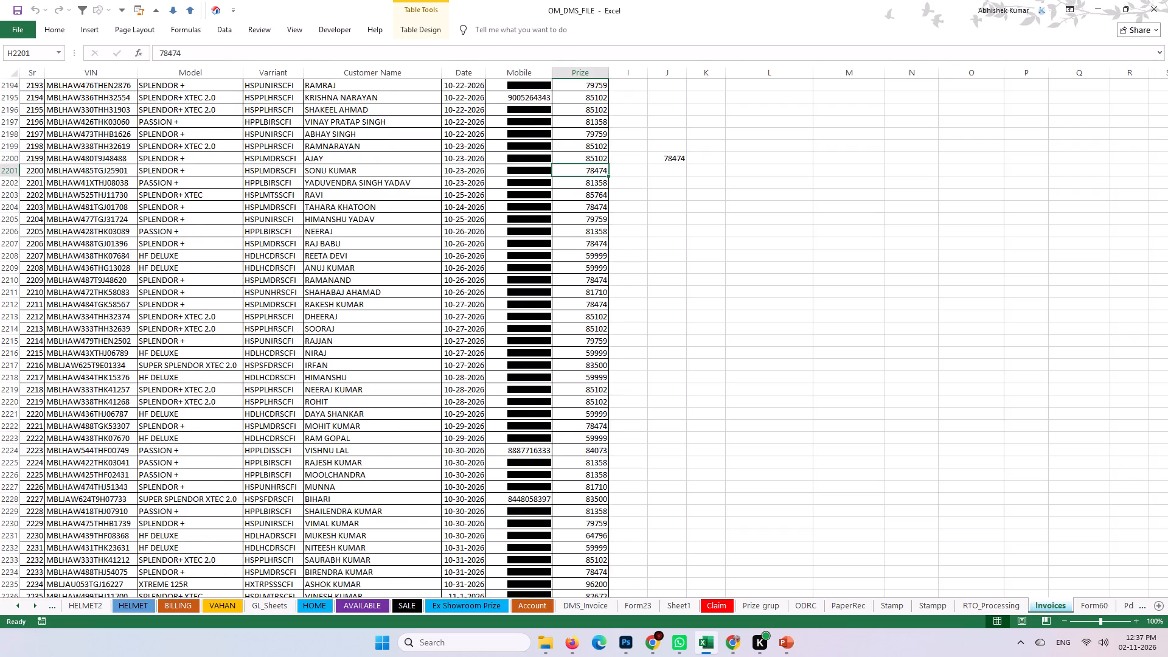
pyautogui.press('Up')
pyautogui.write('78474')
pyautogui.press('Right')
pyautogui.press('Right')
pyautogui.press('BackSpace')
pyautogui.press('Return')
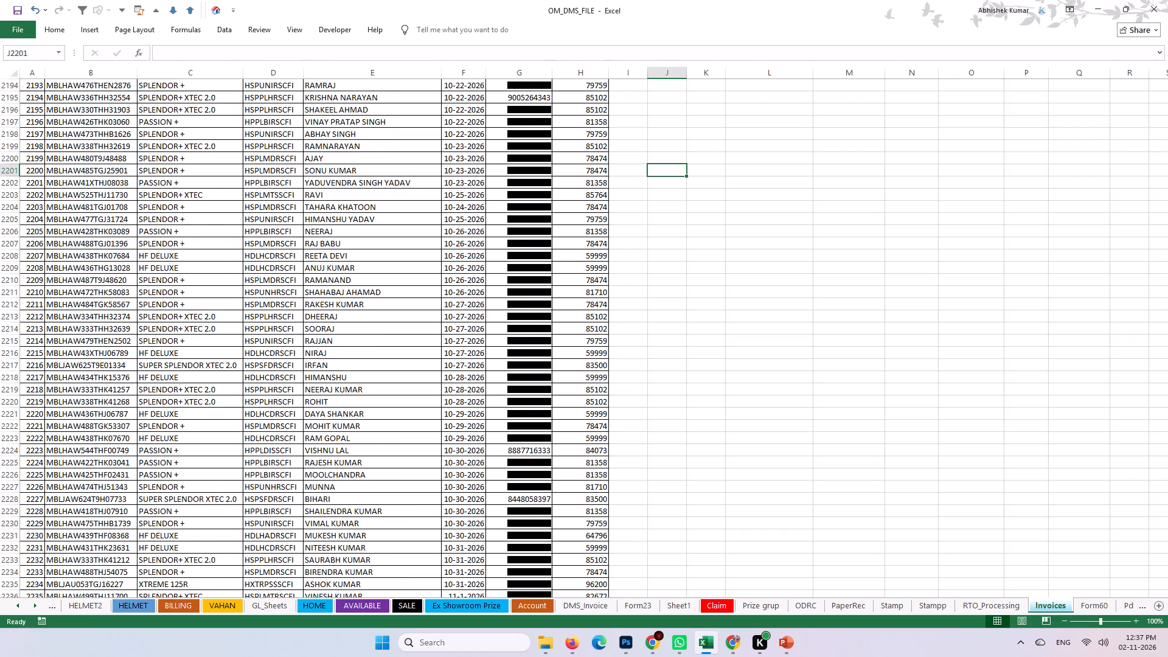
# In invoice Sr 2217, dated 10-28-2026, note 59999 in cell J2218 and set the Prize to 64796.
pyautogui.scroll(-5, 838, 360)
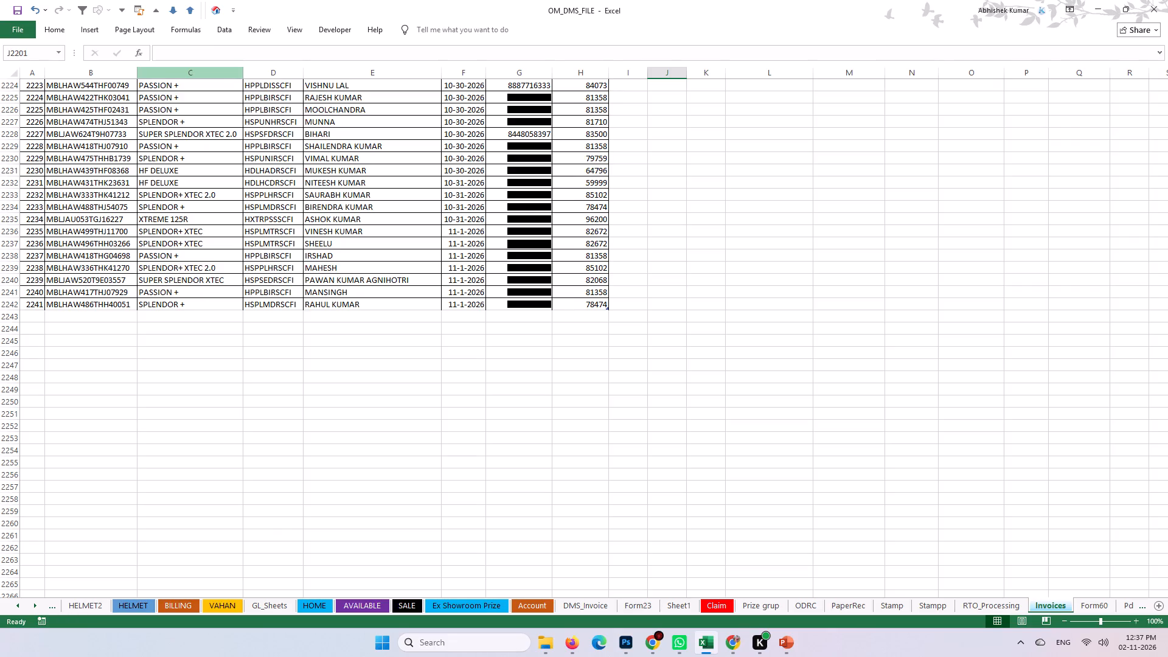
pyautogui.scroll(1, 350, 190)
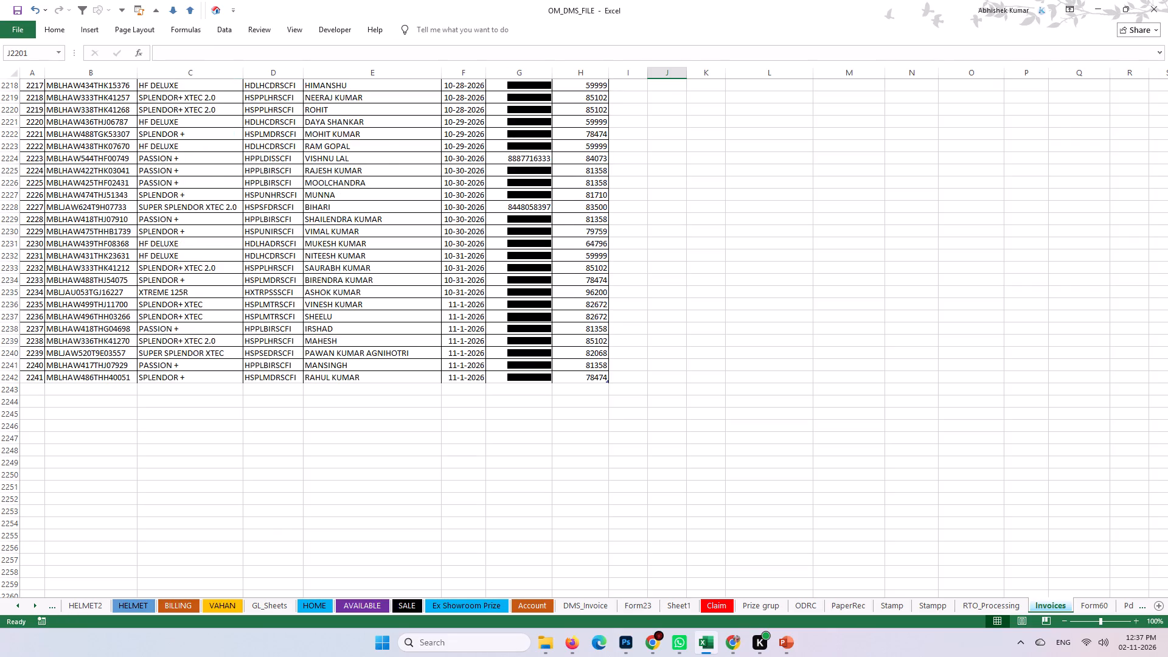
pyautogui.click(350, 190)
pyautogui.scroll(1, 450, 234)
pyautogui.click(374, 159)
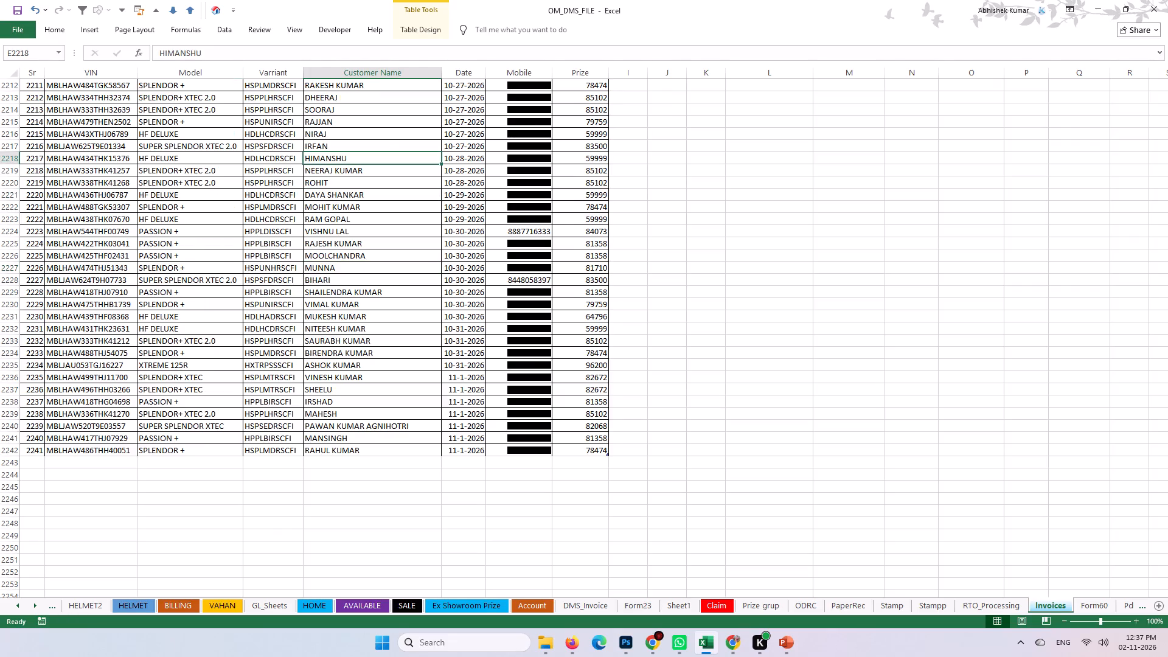
pyautogui.click(648, 156)
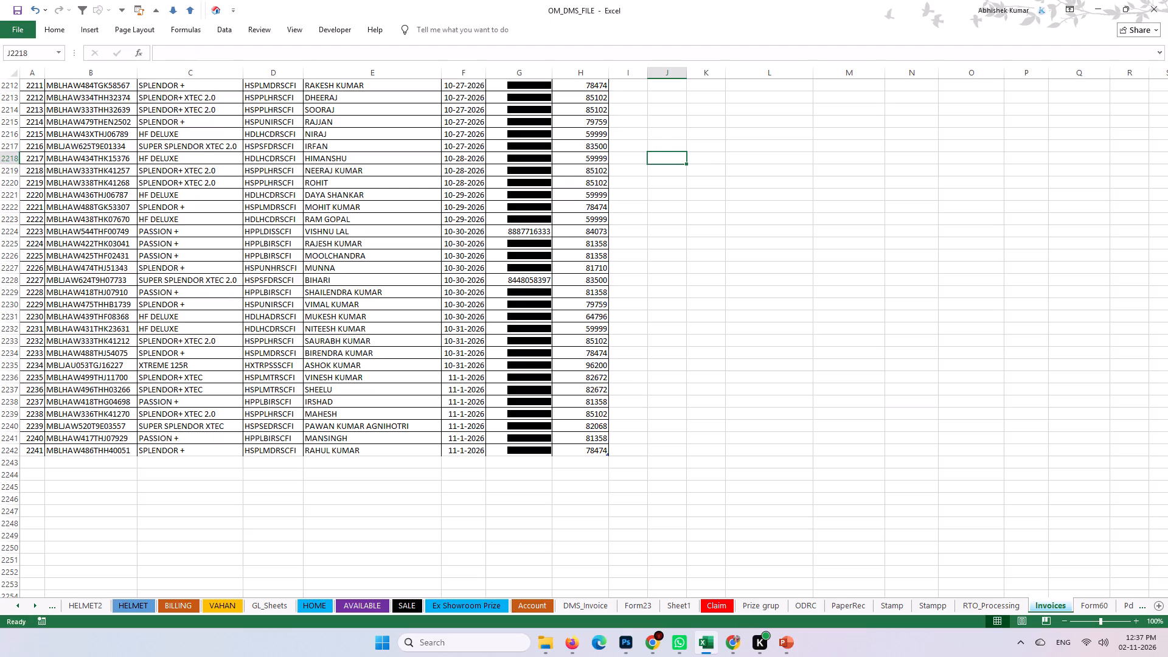
pyautogui.write('59999')
pyautogui.press('Left')
pyautogui.press('Left')
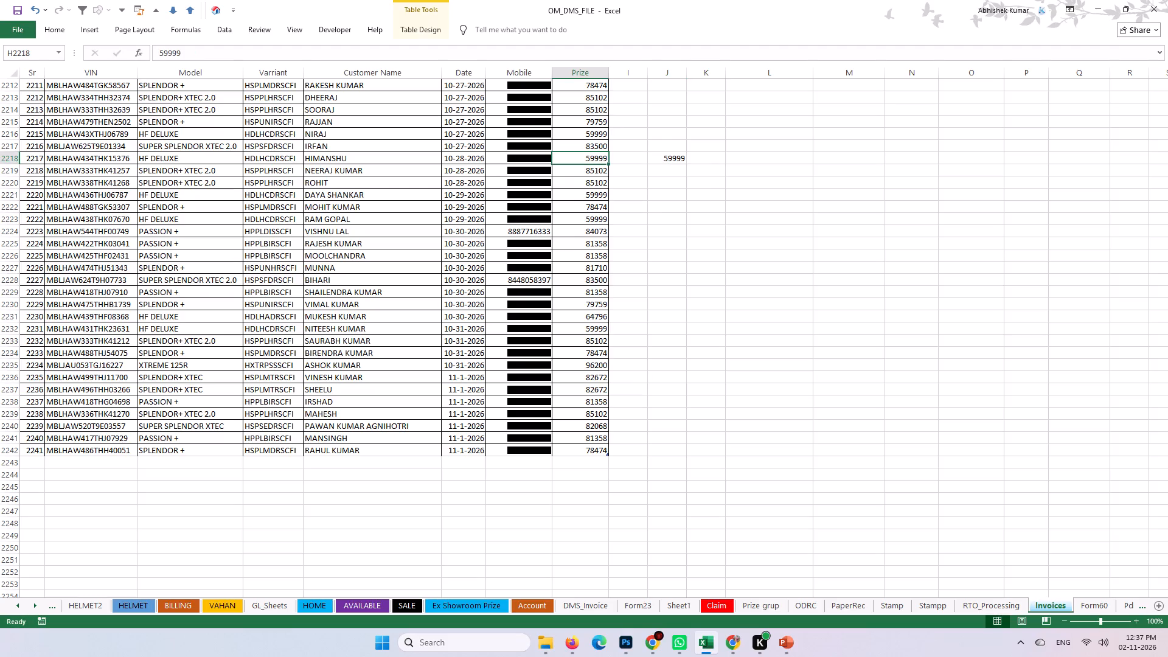
pyautogui.write('64796')
pyautogui.press('Return')
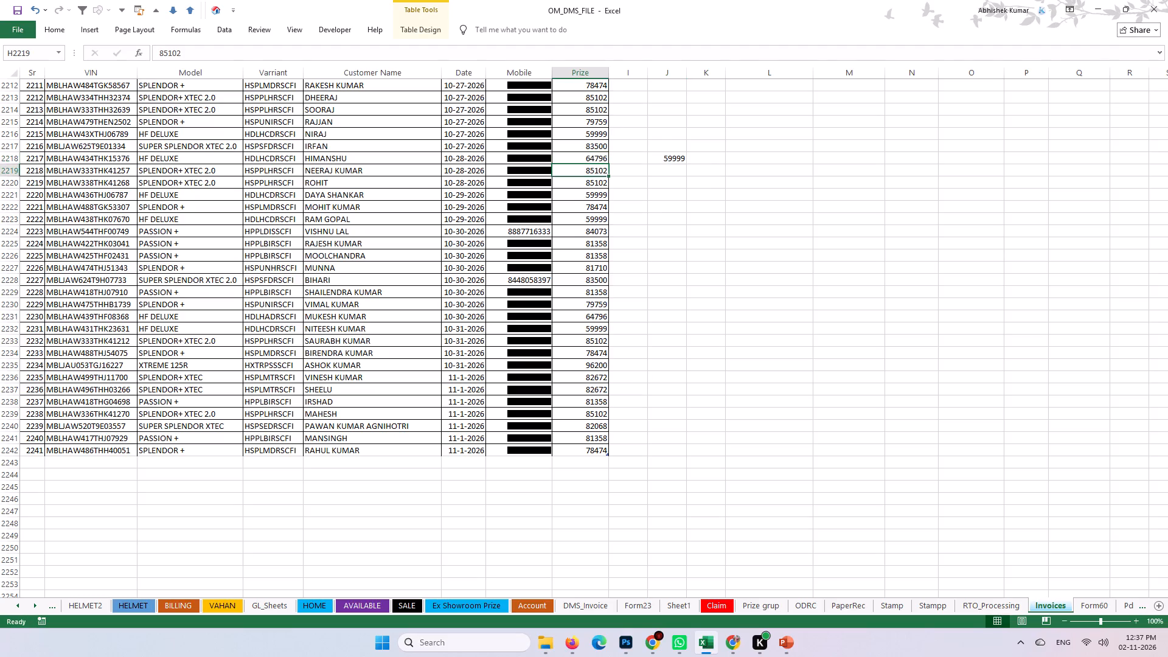
# Locate the HF Deluxe record dated 28-10-2026 on the VAHAN sheet, load record 512 on HOME, and print its challan.
pyautogui.click(212, 5)
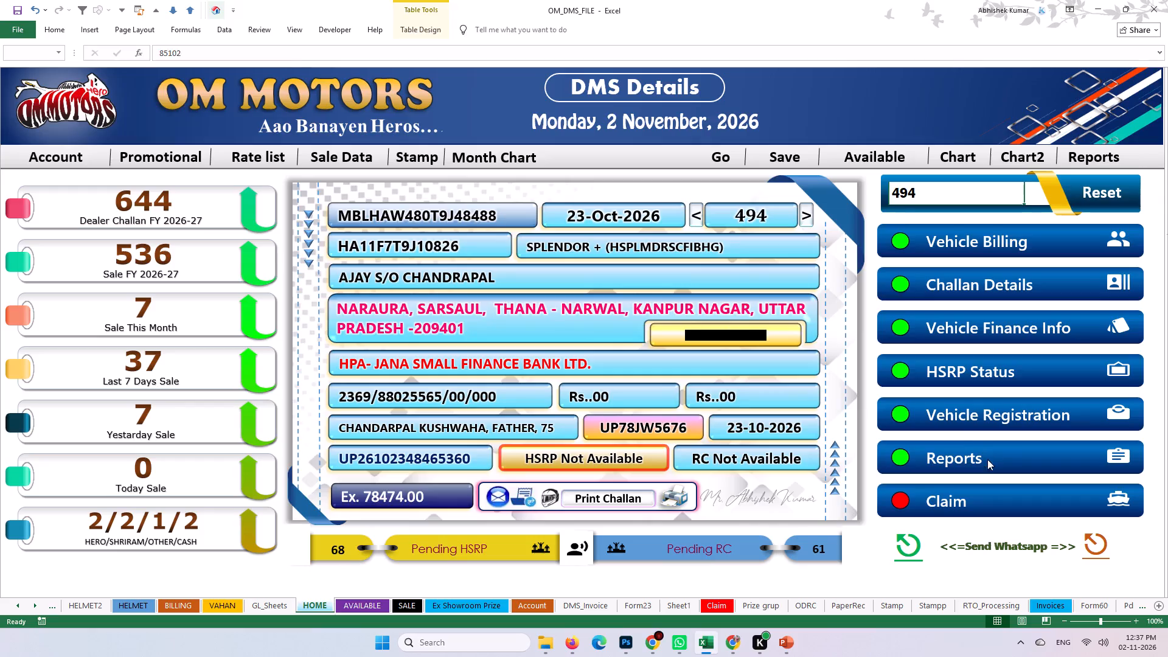
pyautogui.click(990, 417)
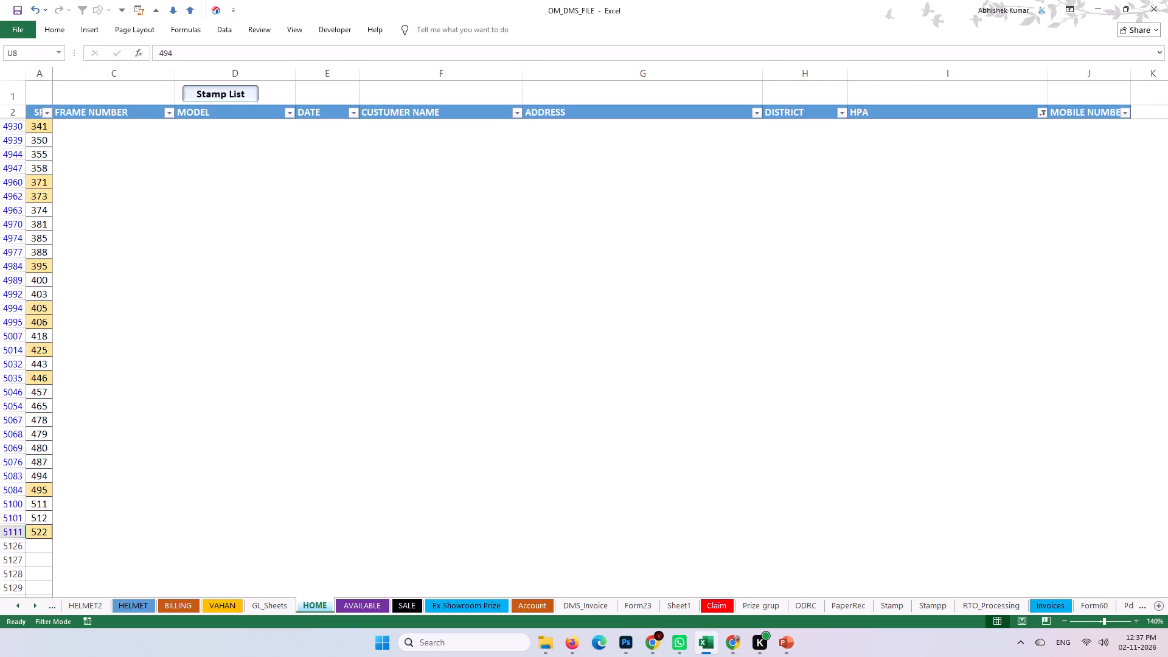
pyautogui.click(405, 519)
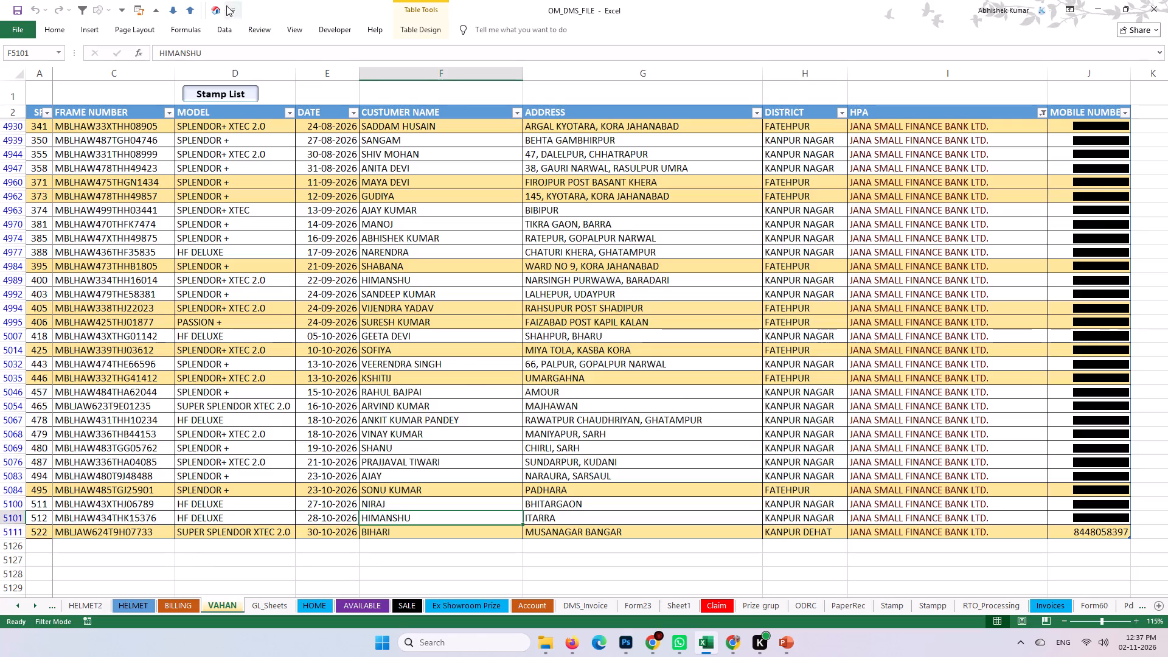
pyautogui.click(213, 0)
pyautogui.write('512')
pyautogui.press('Return')
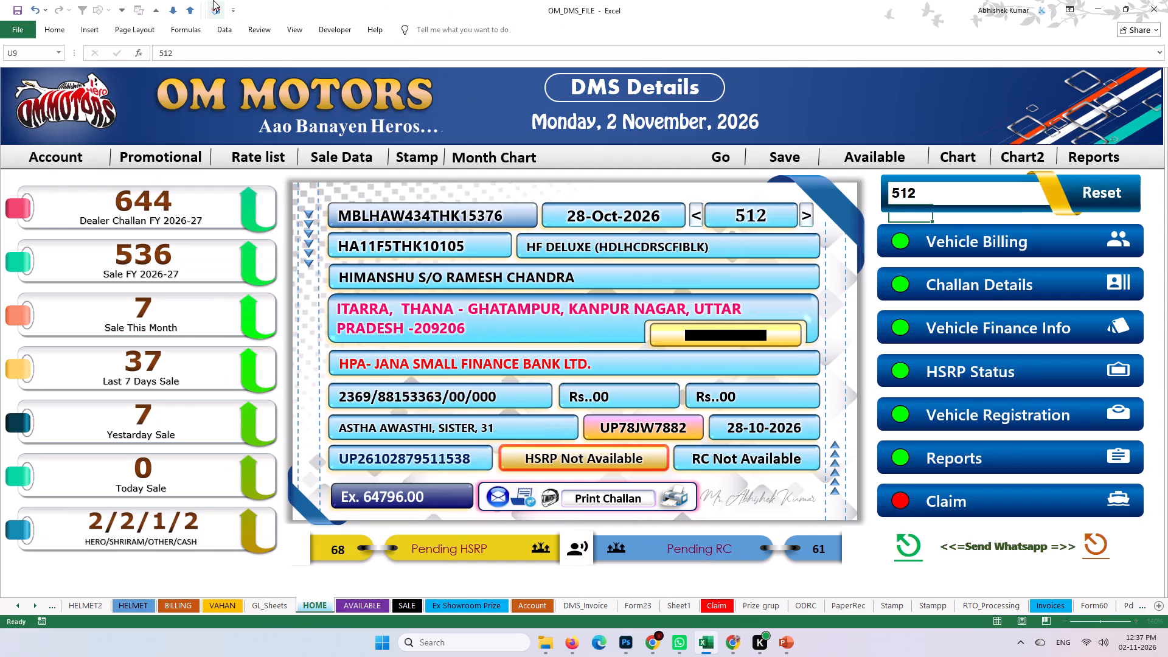
pyautogui.scroll(1, 261, 91)
pyautogui.click(668, 494)
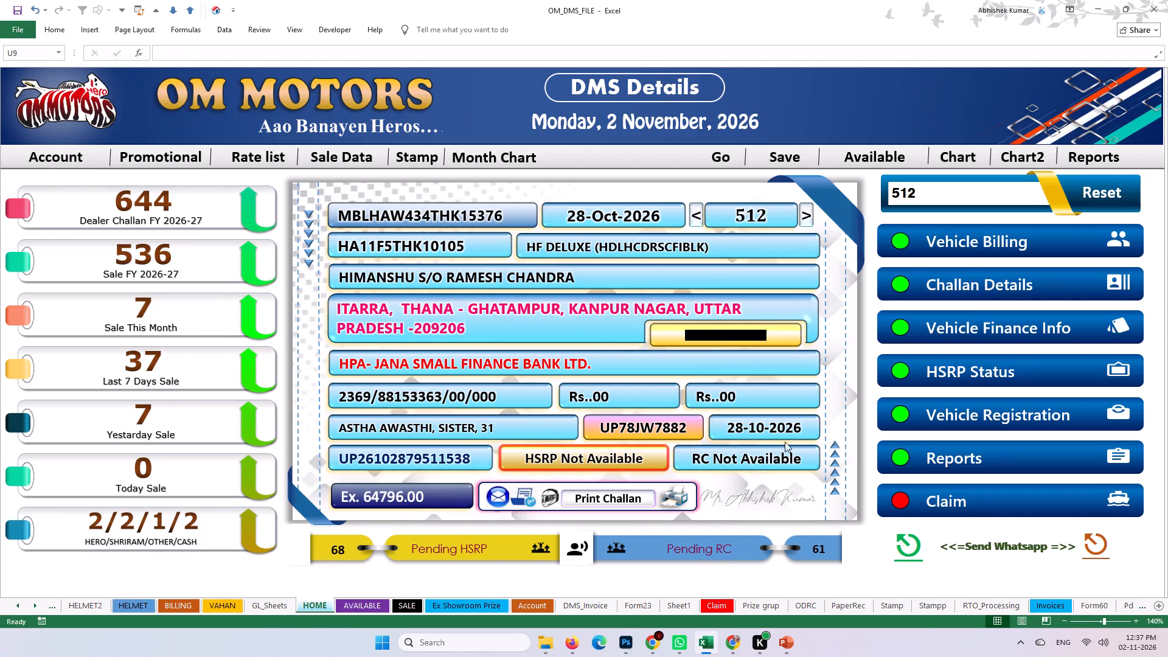
# Remove the filter from the VAHAN sheet's customer table.
pyautogui.click(973, 412)
pyautogui.click(490, 291)
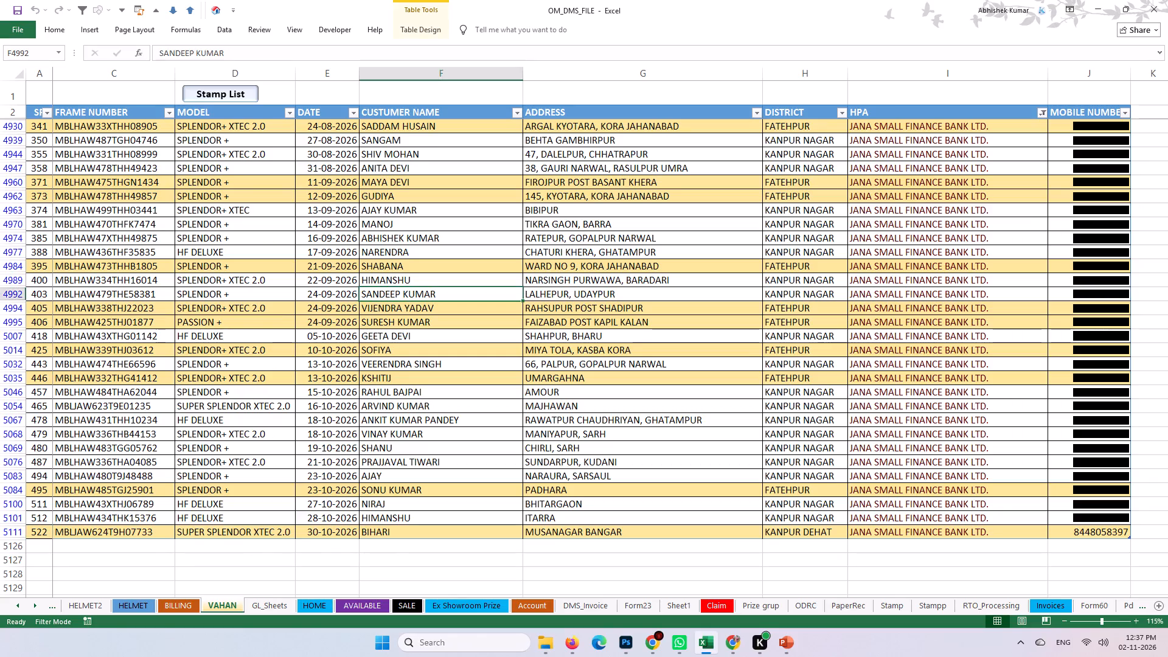
pyautogui.hotkey('ctrl', 'shift', 'l')
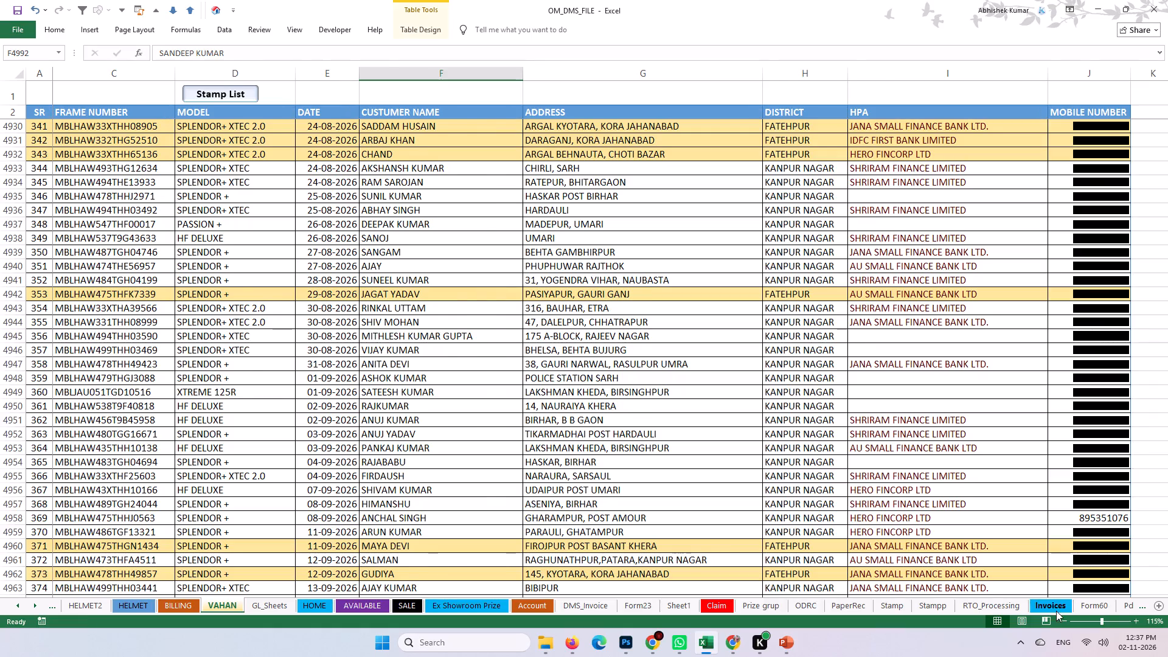
# On the Invoices sheet, set record 512's Prize to 59999 and clear the note cell J2218.
pyautogui.click(1056, 608)
pyautogui.click(598, 158)
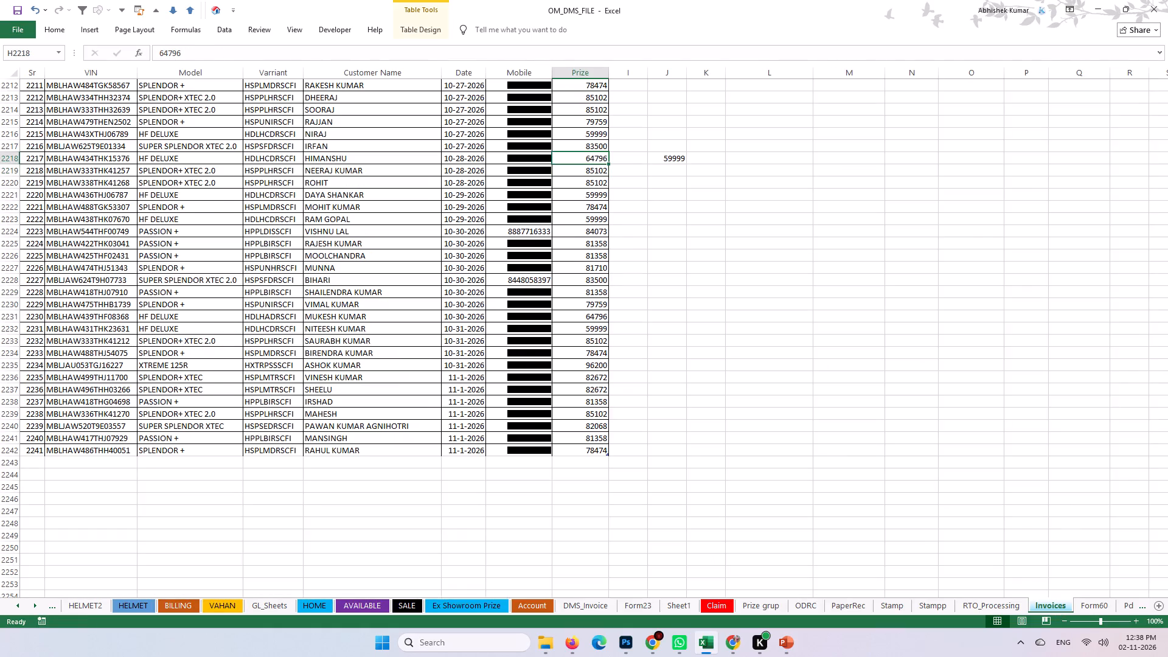
pyautogui.write('5999')
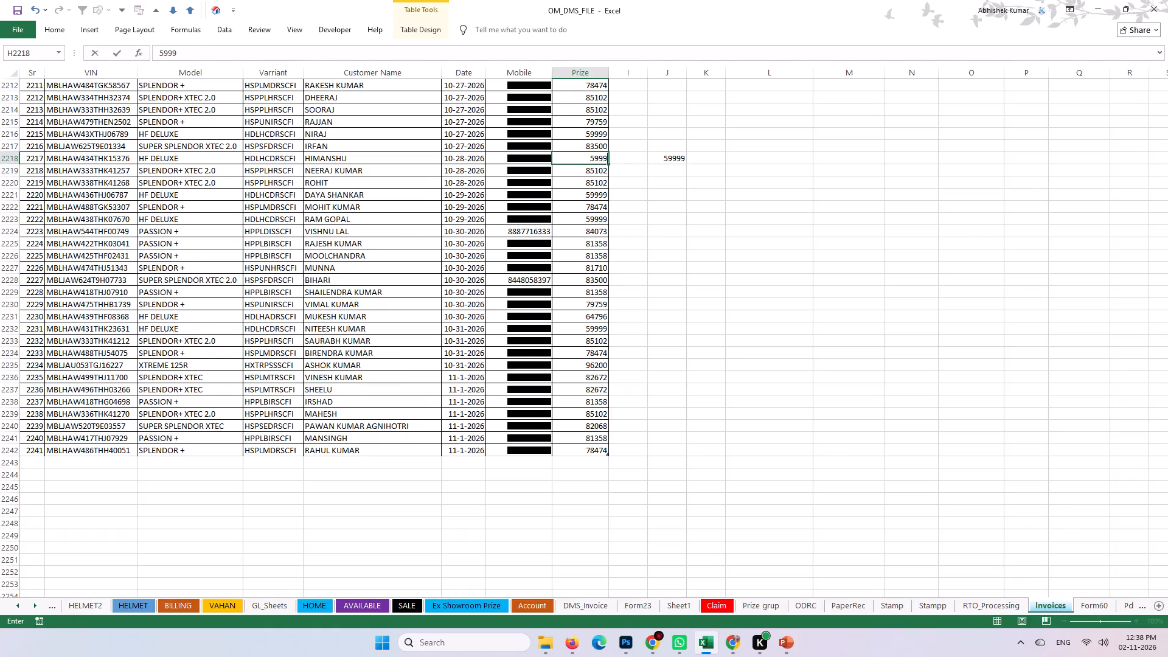
pyautogui.press('9')
pyautogui.press('Right')
pyautogui.press('Right')
pyautogui.press('BackSpace')
pyautogui.press('Return')
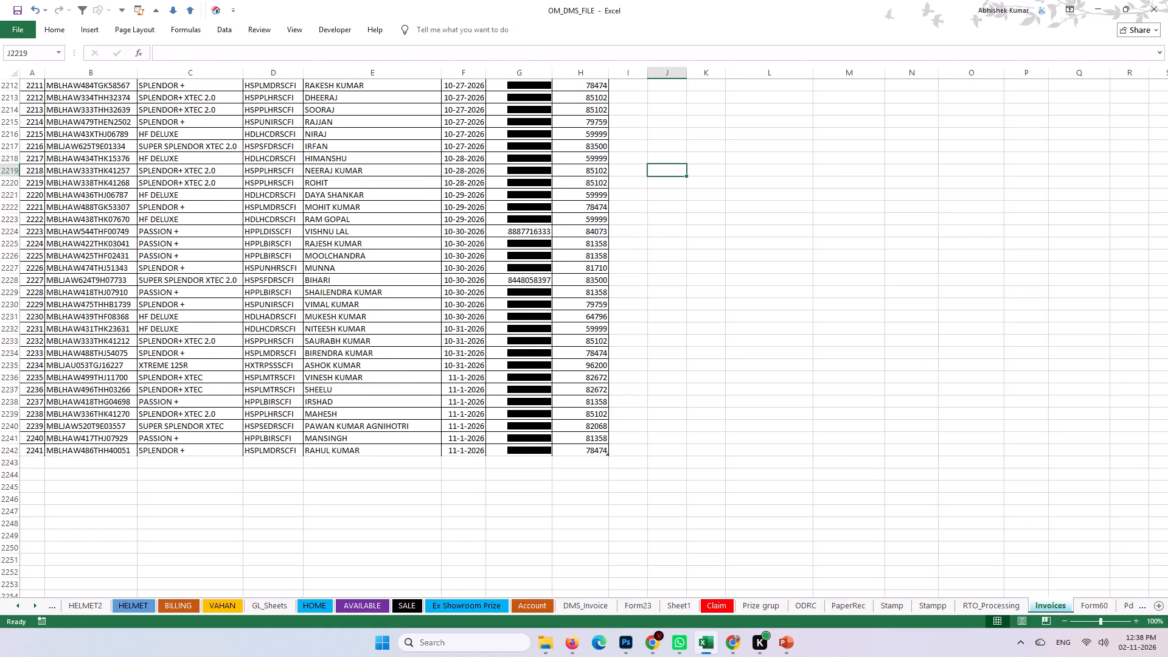
# Return to the HOME sheet and save the workbook.
pyautogui.click(217, 5)
pyautogui.click(777, 159)
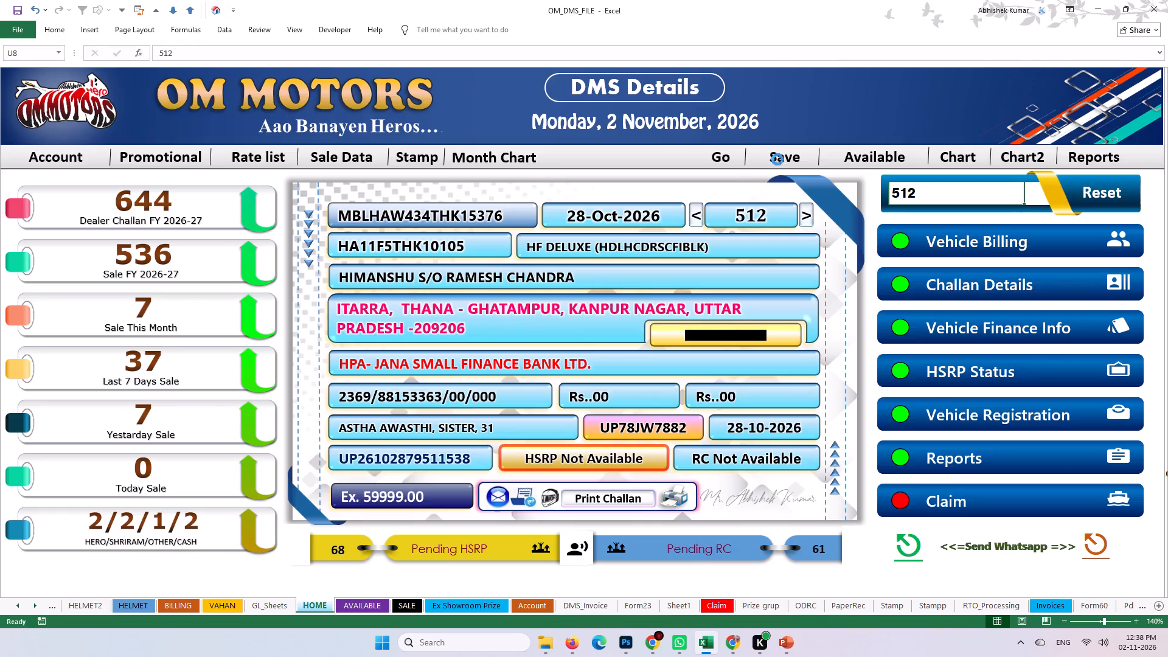
pyautogui.click(545, 656)
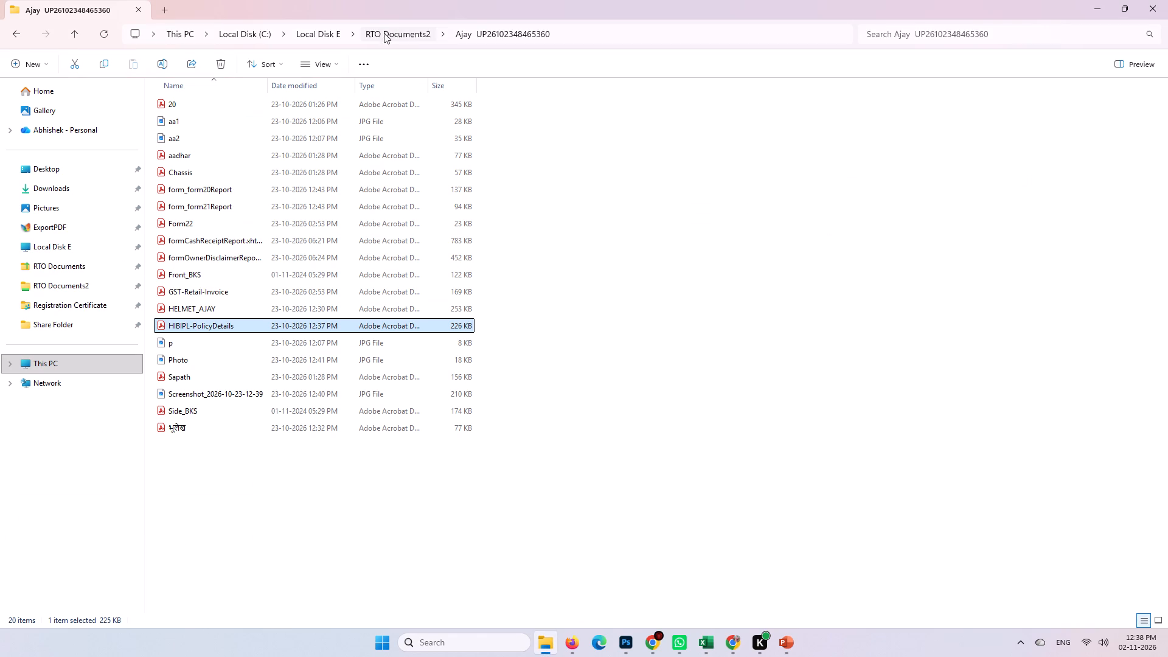
pyautogui.click(405, 34)
pyautogui.scroll(12, 285, 246)
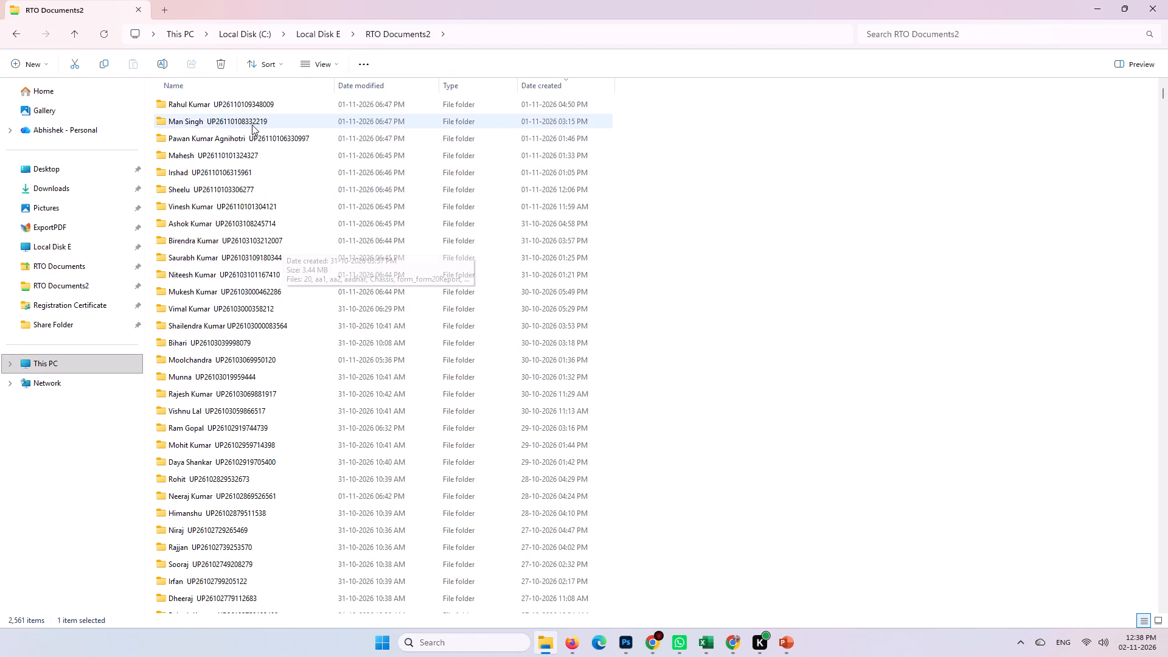
pyautogui.click(252, 125)
pyautogui.write('hi')
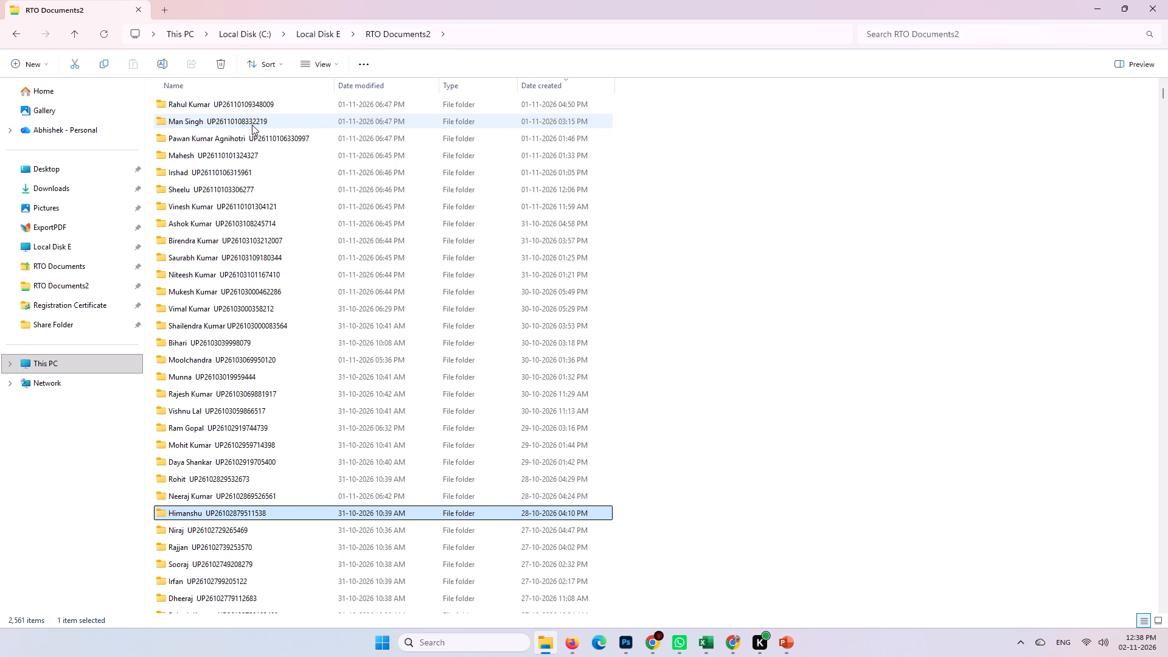
pyautogui.press('Return')
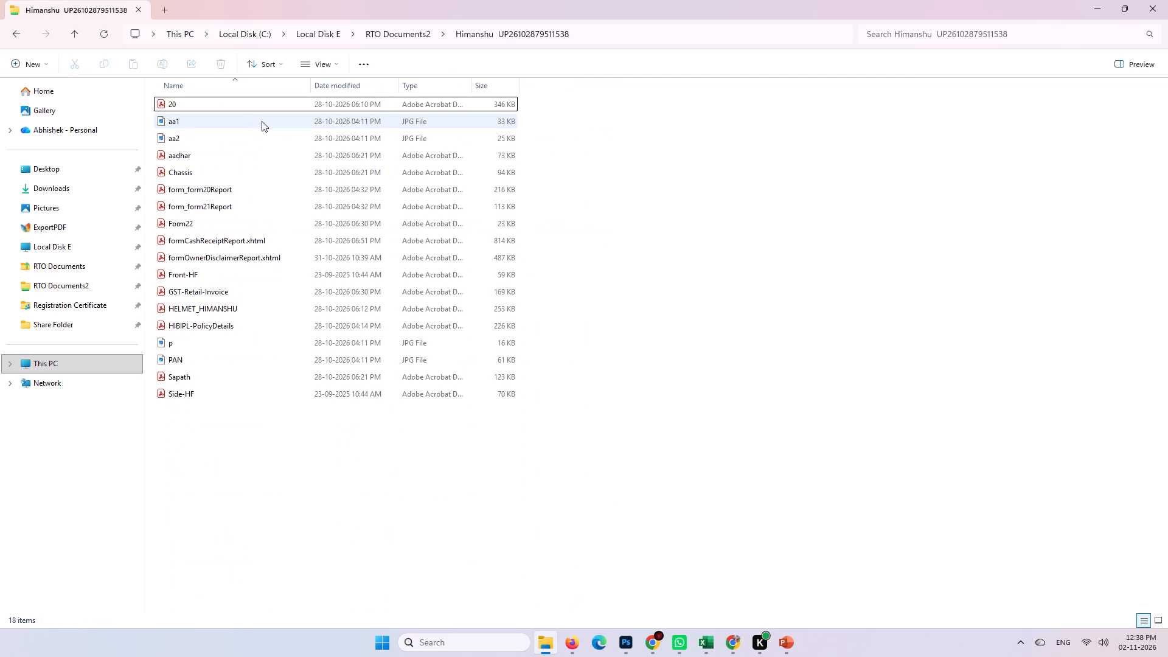
# Print the HIBIPL-PolicyDetails PDF from record 512's folder and close it.
pyautogui.click(204, 334)
pyautogui.doubleClick(227, 322)
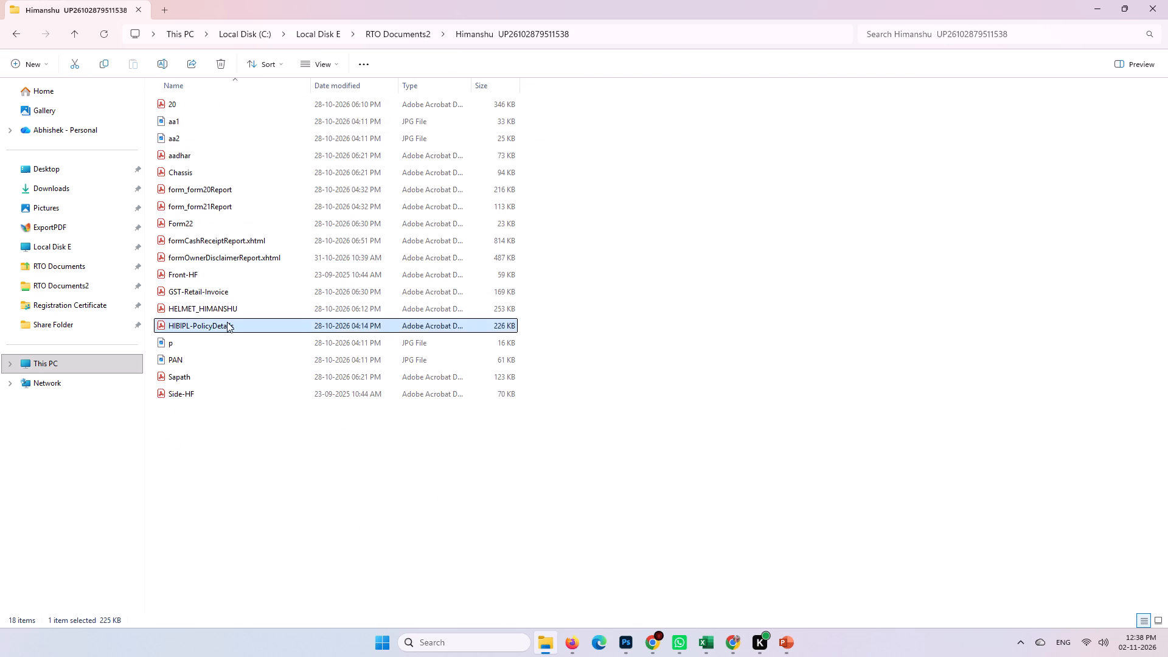
pyautogui.hotkey('ctrl', 'p')
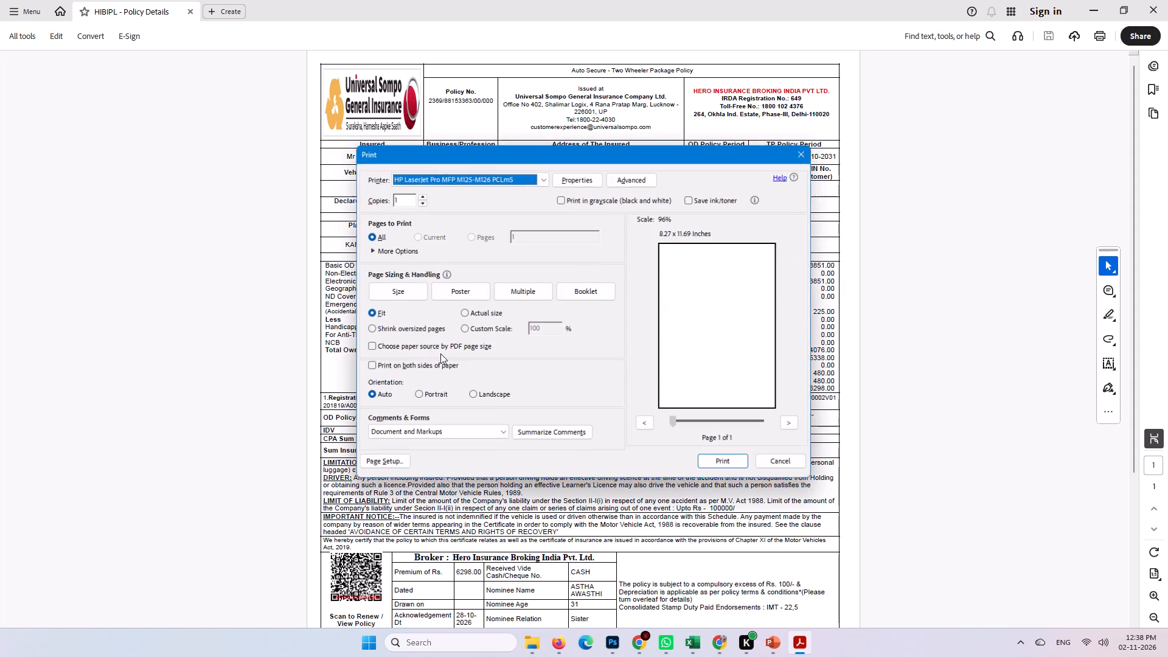
pyautogui.press('Return')
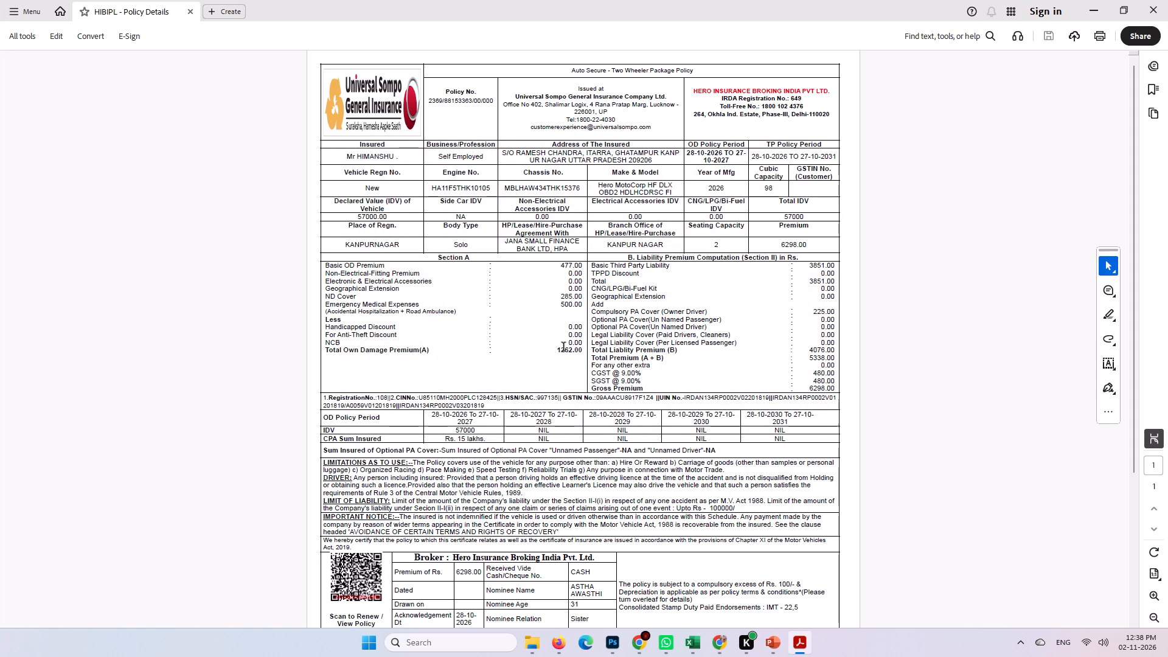
pyautogui.click(1167, 0)
# Open the Desktop folder in File Explorer.
pyautogui.click(60, 176)
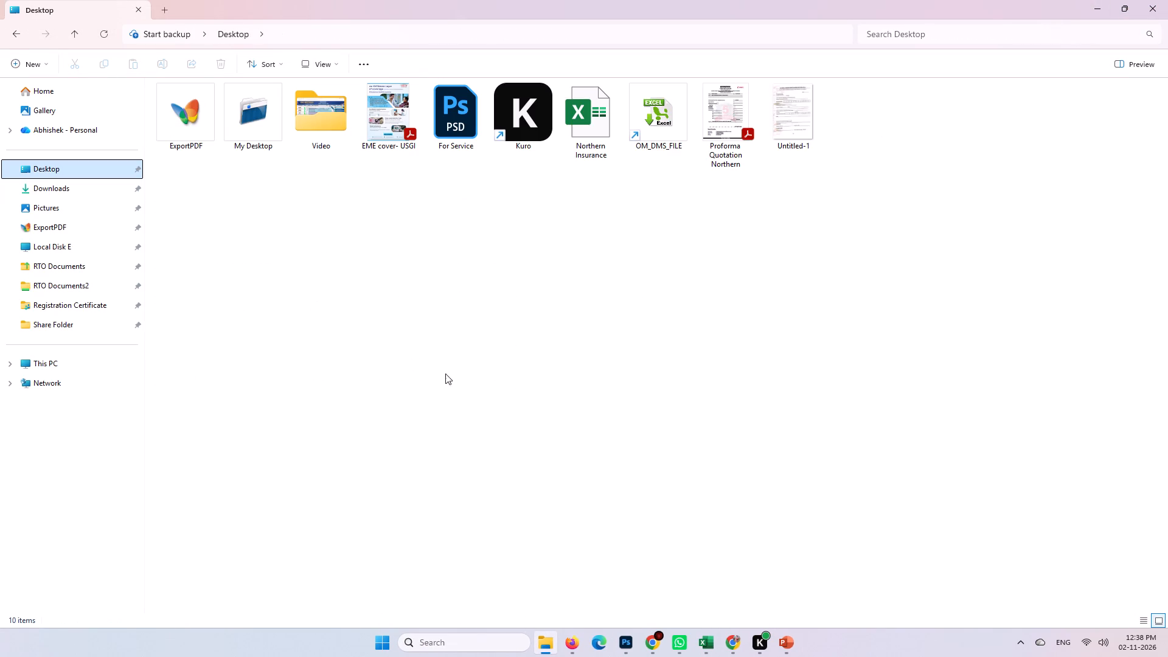